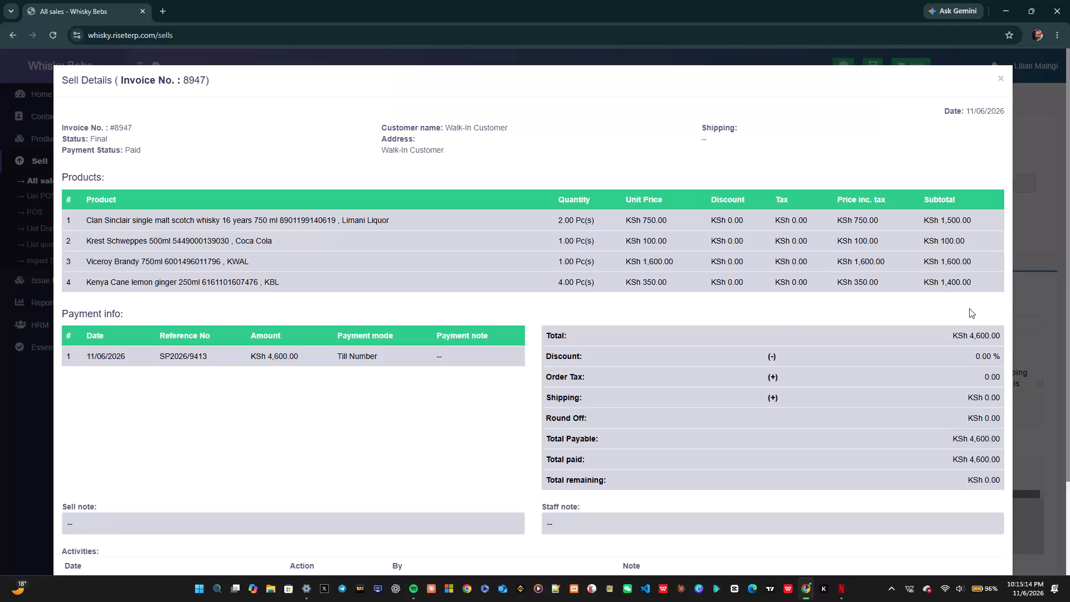
Review the sale details of invoices 8961 and 8962 in the all sales list, closing each invoice's details.
left_click(1003, 79)
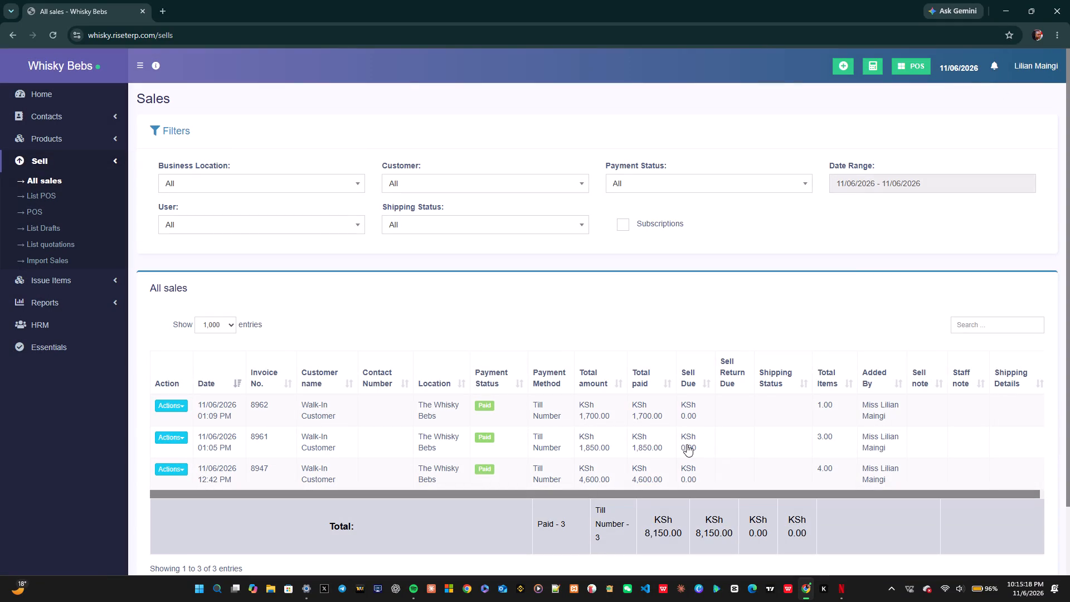
double_click(684, 444)
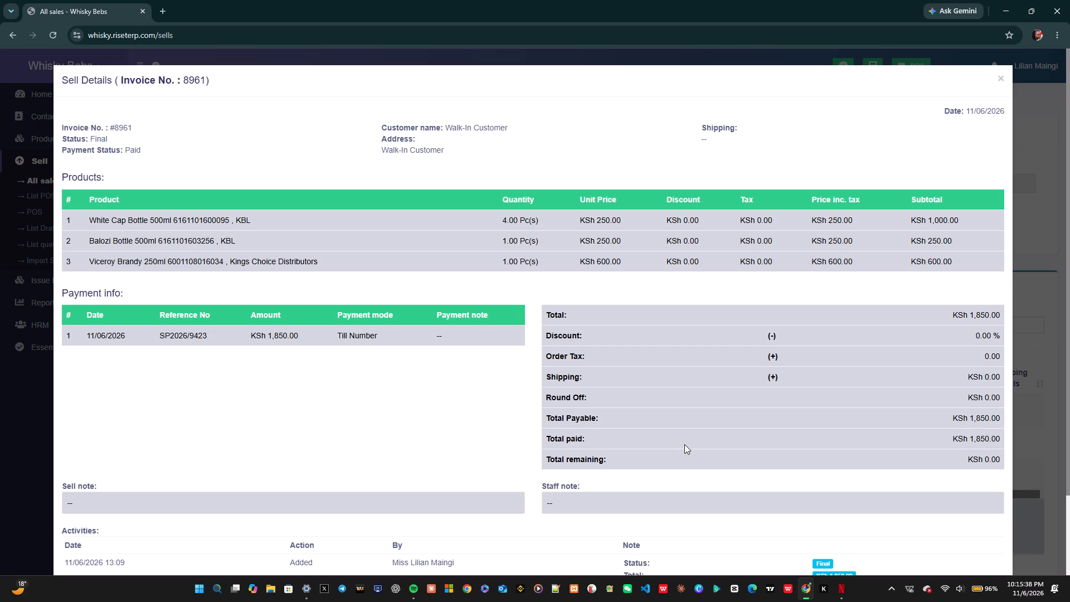
left_click(999, 73)
double_click(614, 421)
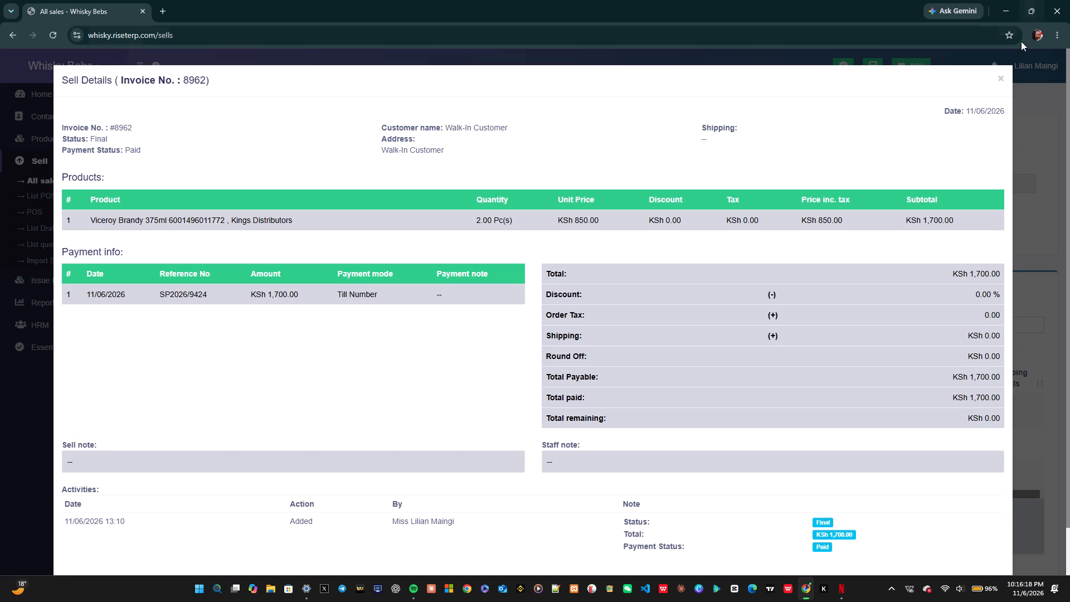
left_click(1003, 74)
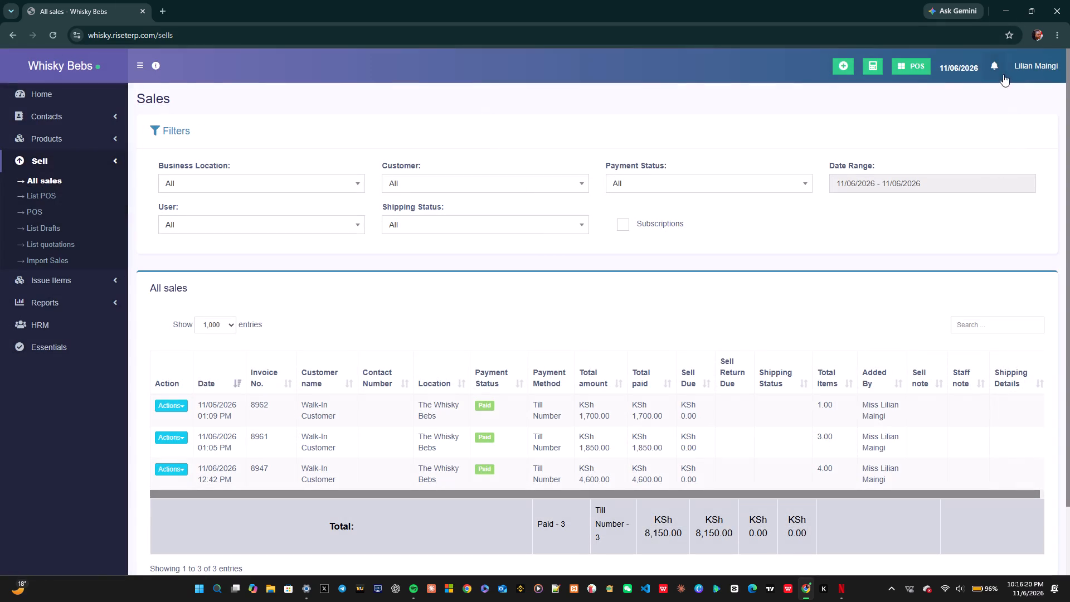
Start a new POS sale and add Pineapple Punch Can 330ml by searching for "pineapp".
left_click(917, 69)
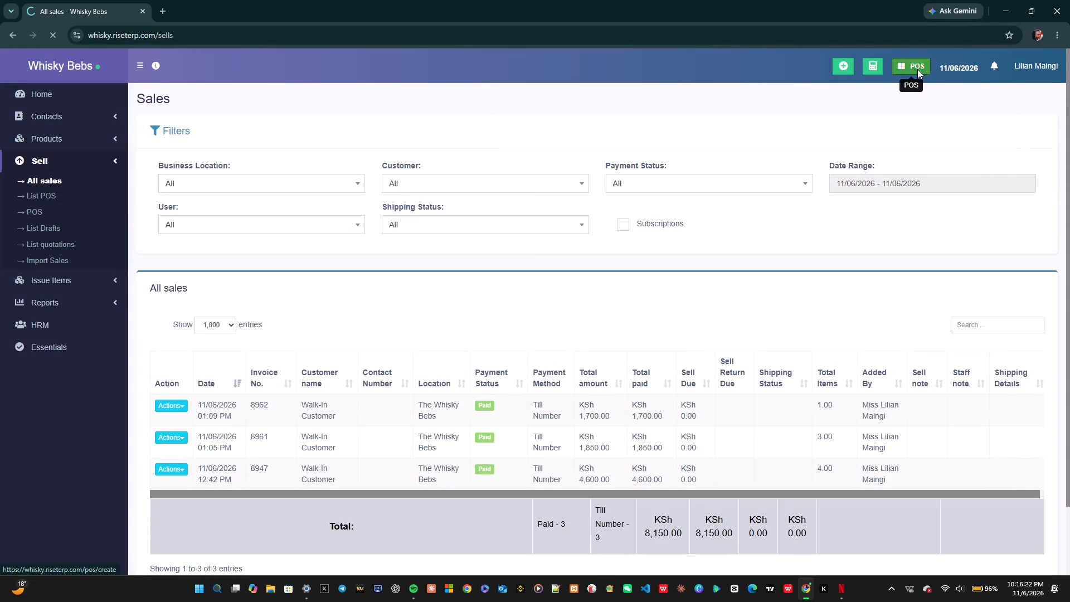
type("pin")
type("eapp")
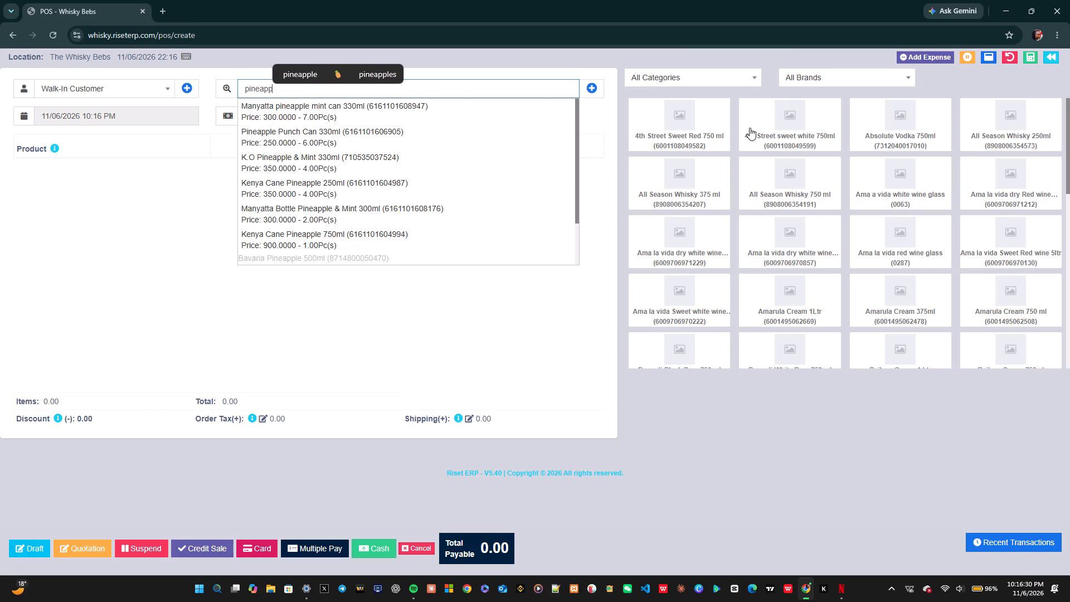
left_click(372, 127)
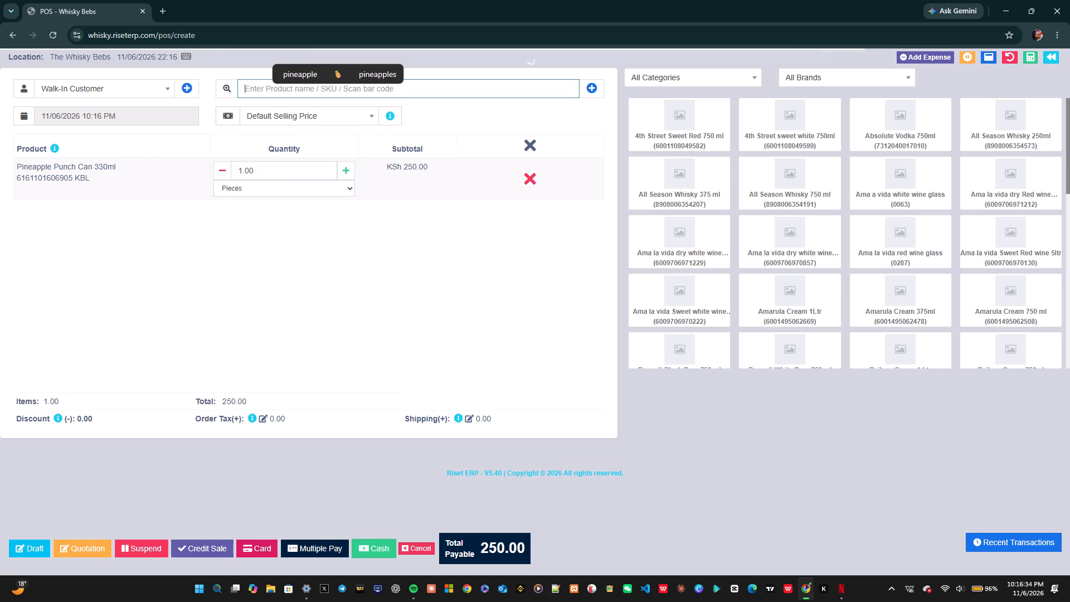
Add Kenya Cane lemon ginger 250ml to the sale by searching for "ginger".
left_click(449, 93)
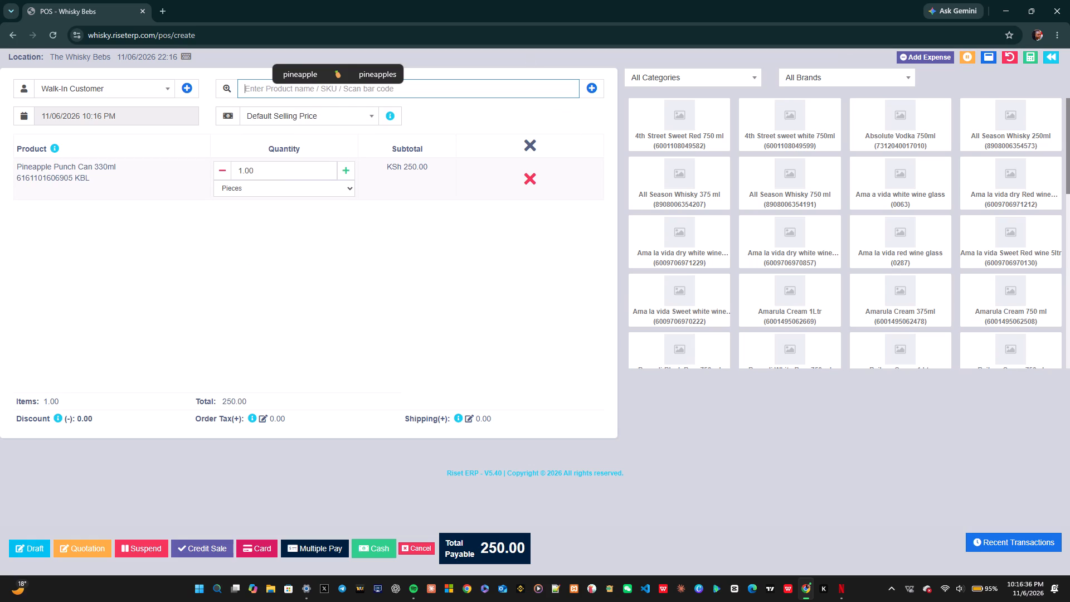
type("ging")
type("er")
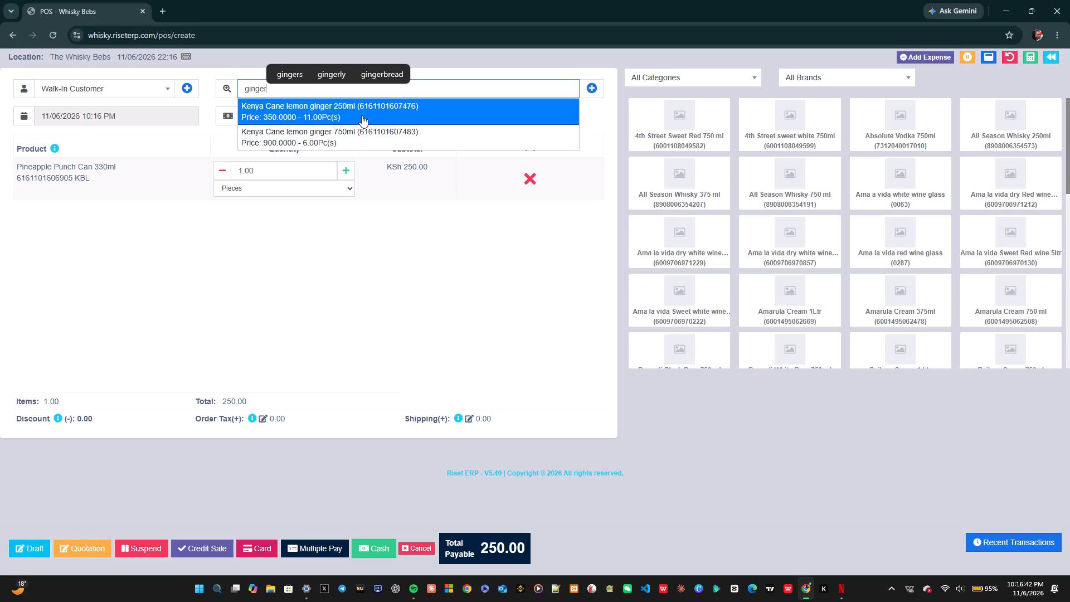
left_click(362, 115)
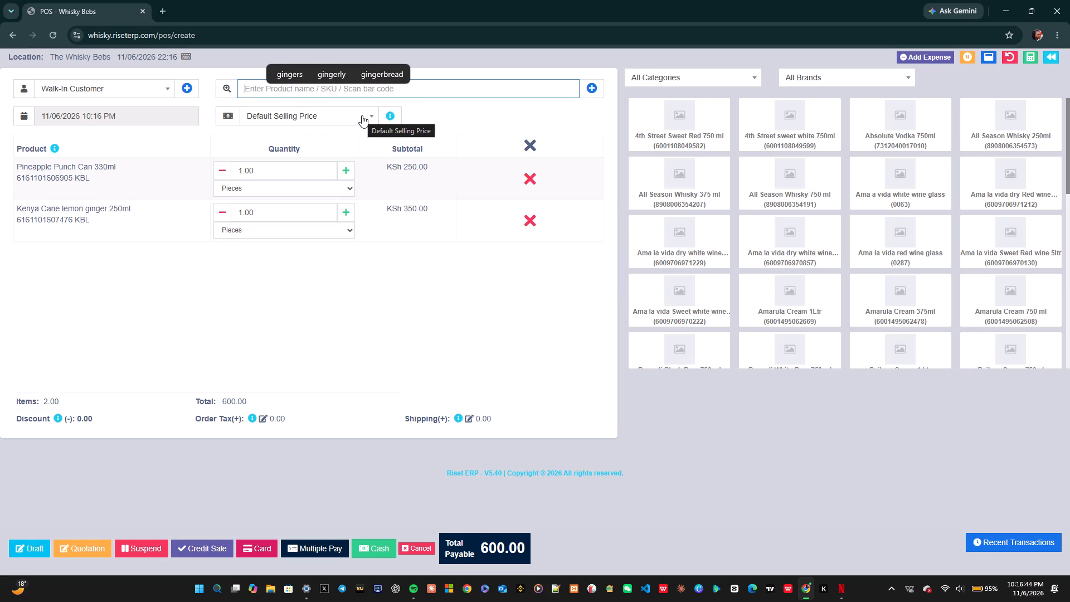
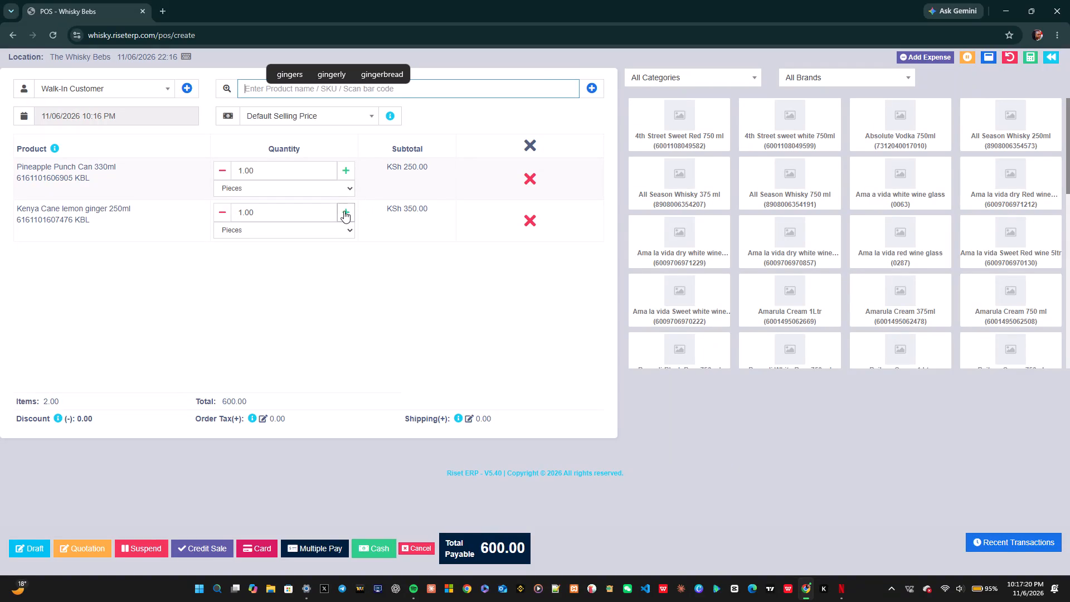
Set the quantity of Kenya Cane lemon ginger 250ml to 4 pieces.
double_click(344, 211)
left_click(344, 211)
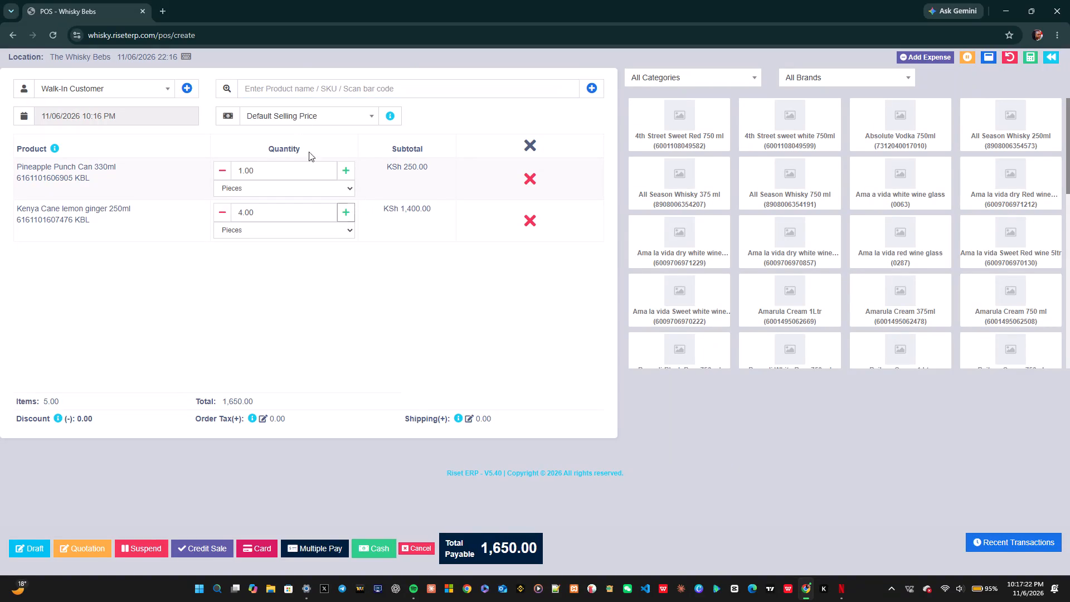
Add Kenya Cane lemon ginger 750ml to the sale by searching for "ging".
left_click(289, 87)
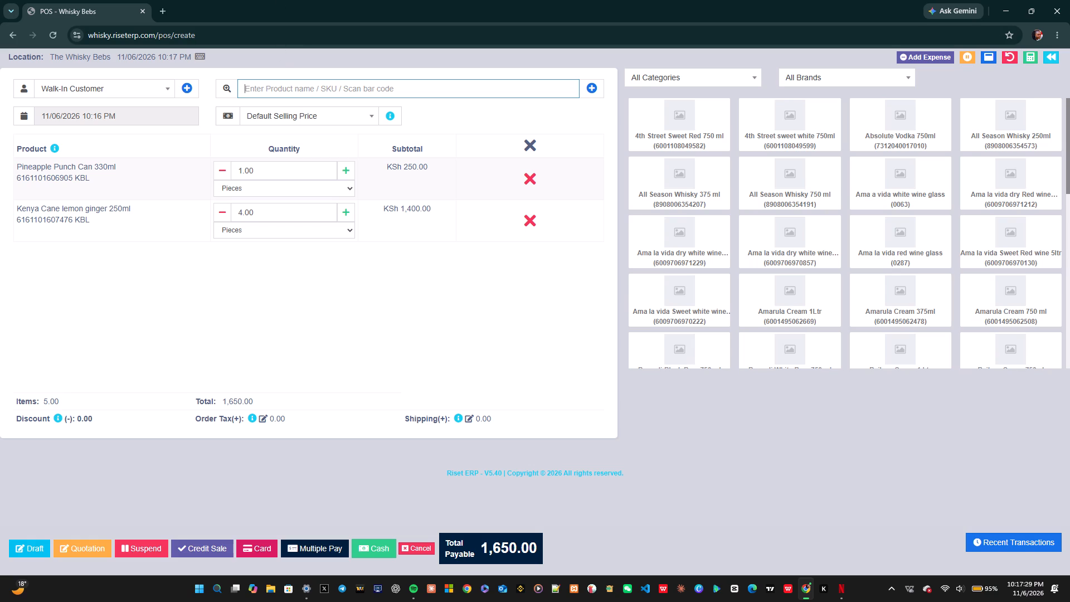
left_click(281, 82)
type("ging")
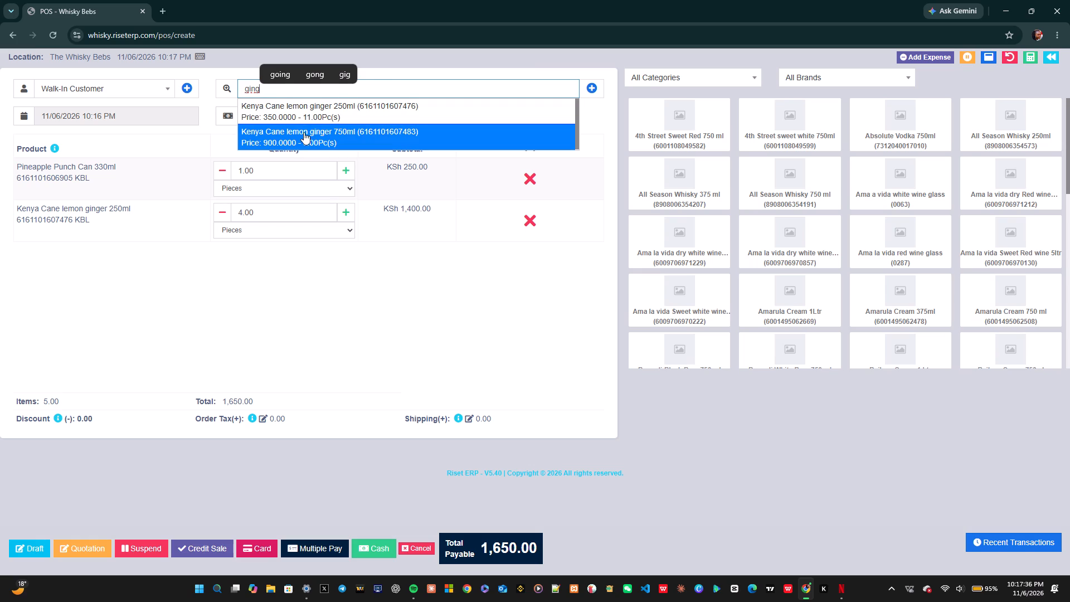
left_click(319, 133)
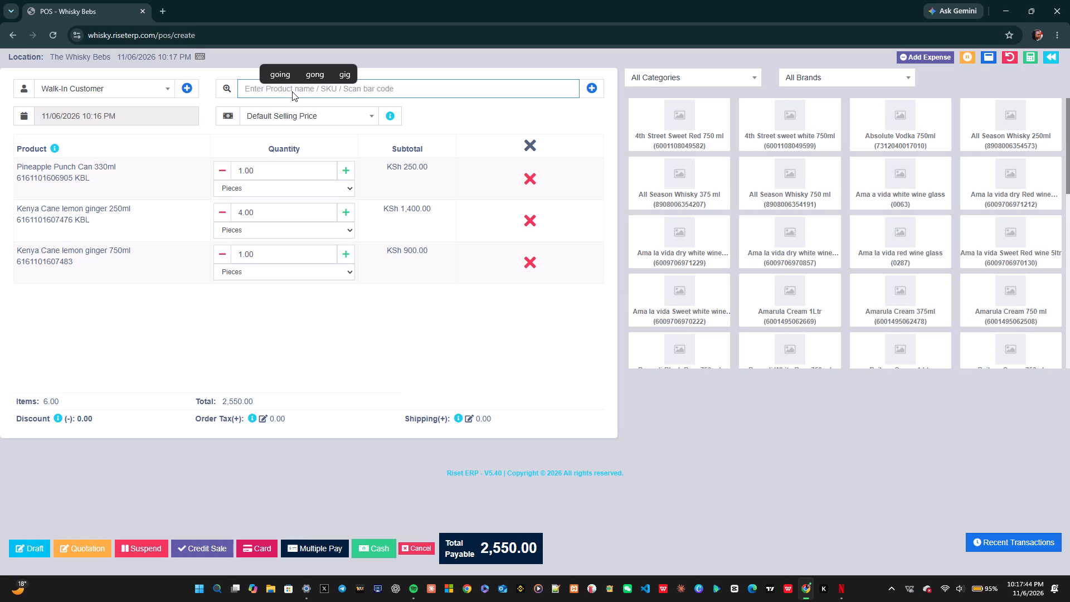
Add Guarana 330ml and Kisaju Cool Water 500ml to the sale by searching for "guar" and "kisa".
type("guar")
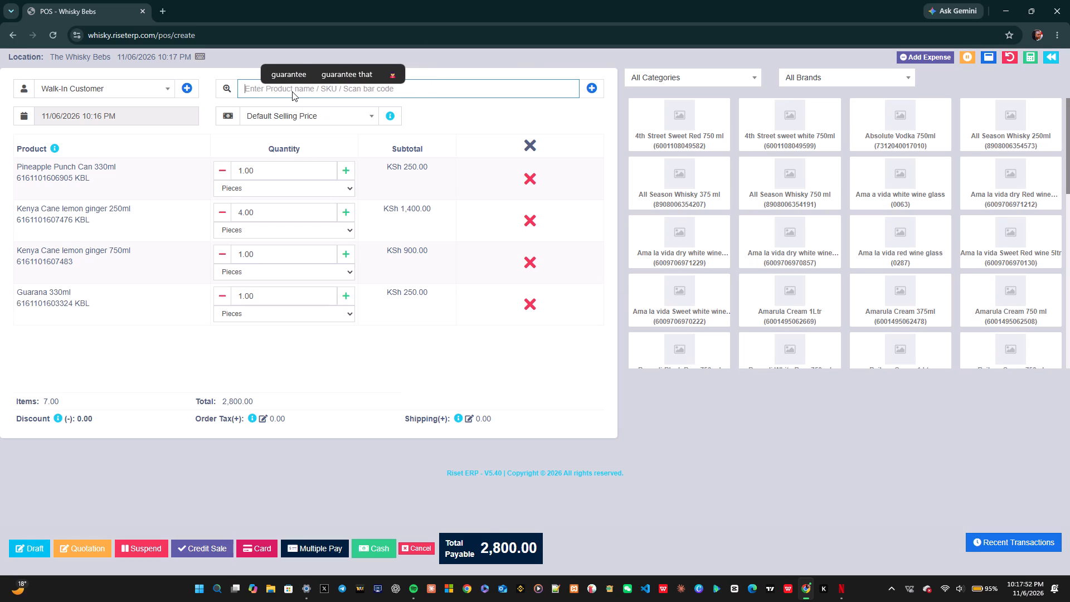
type("kisa")
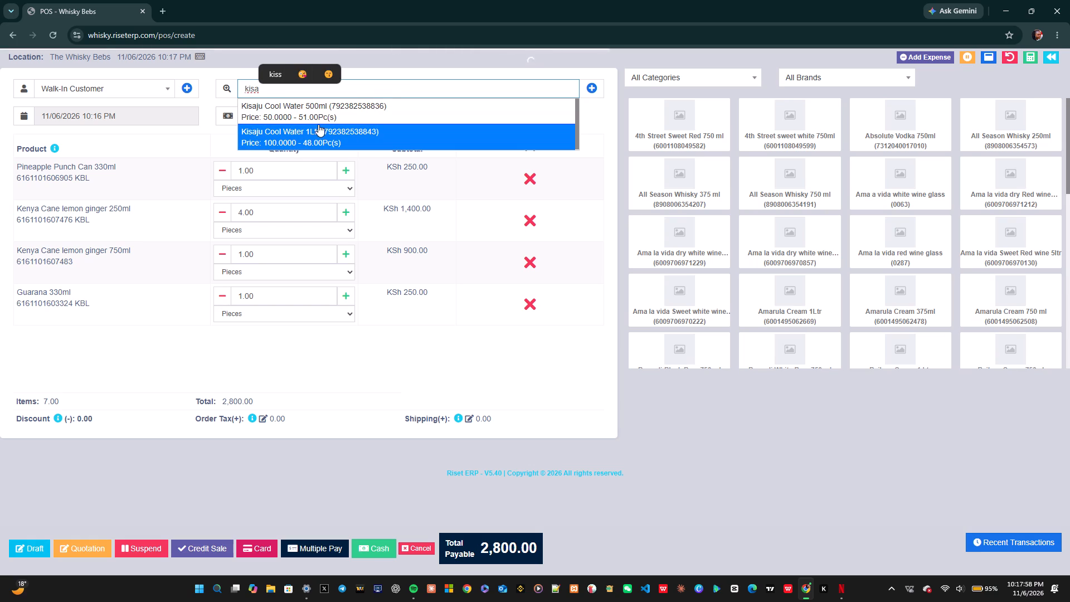
left_click(328, 122)
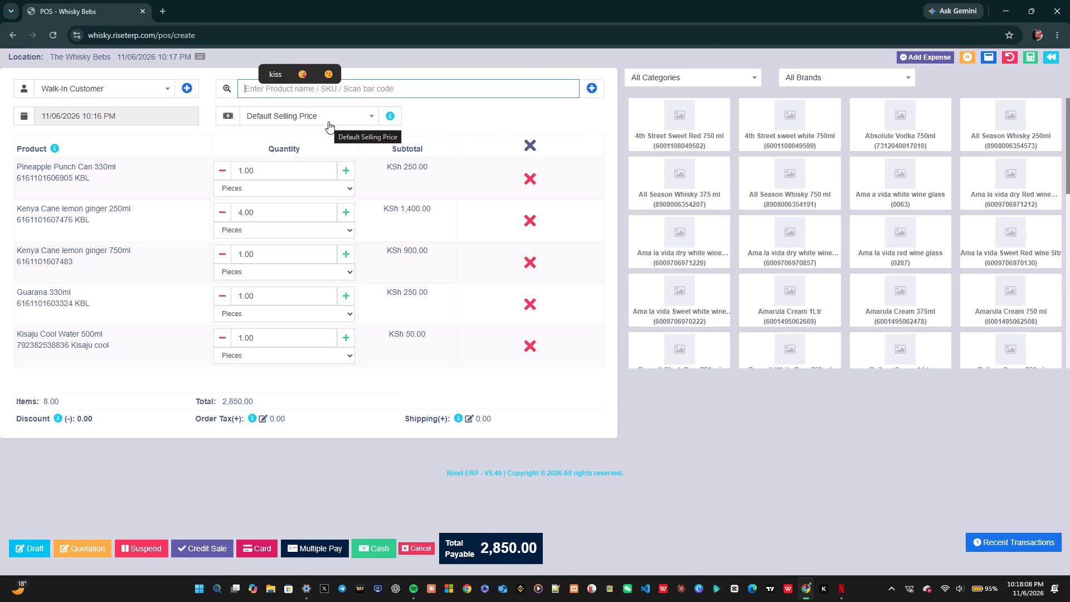
Add Tusker Larger Bottle 500ml by searching for "tusk" and set its quantity to 2 pieces.
type("tusk")
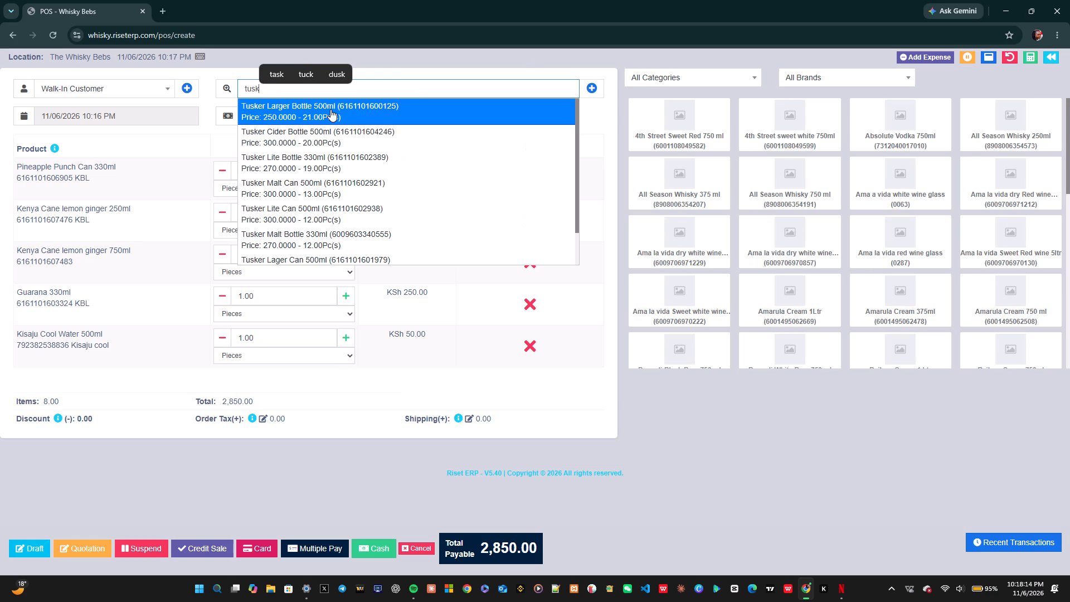
left_click(330, 109)
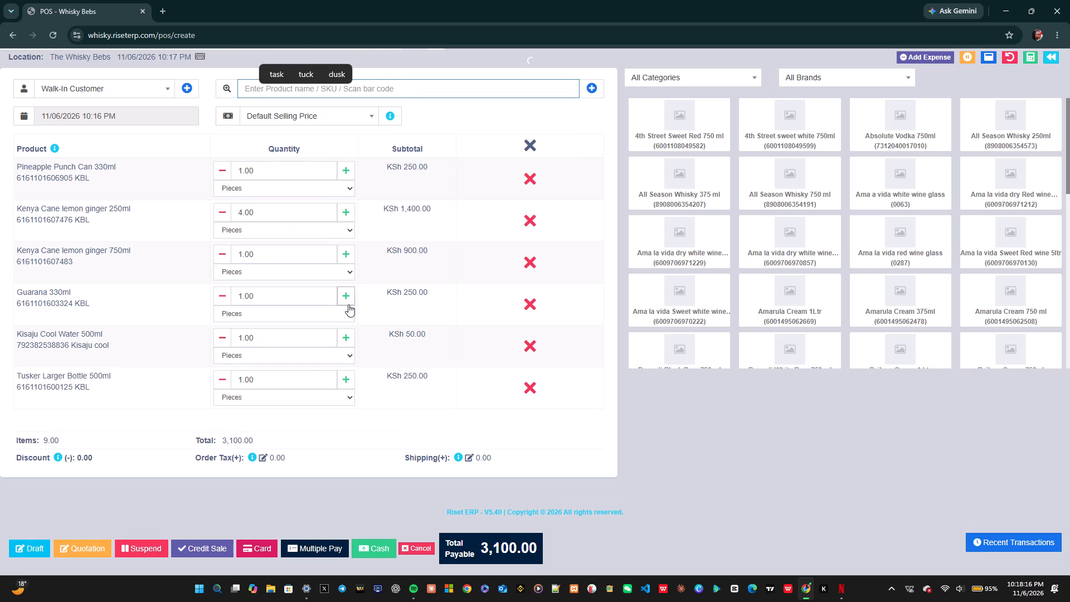
left_click(349, 374)
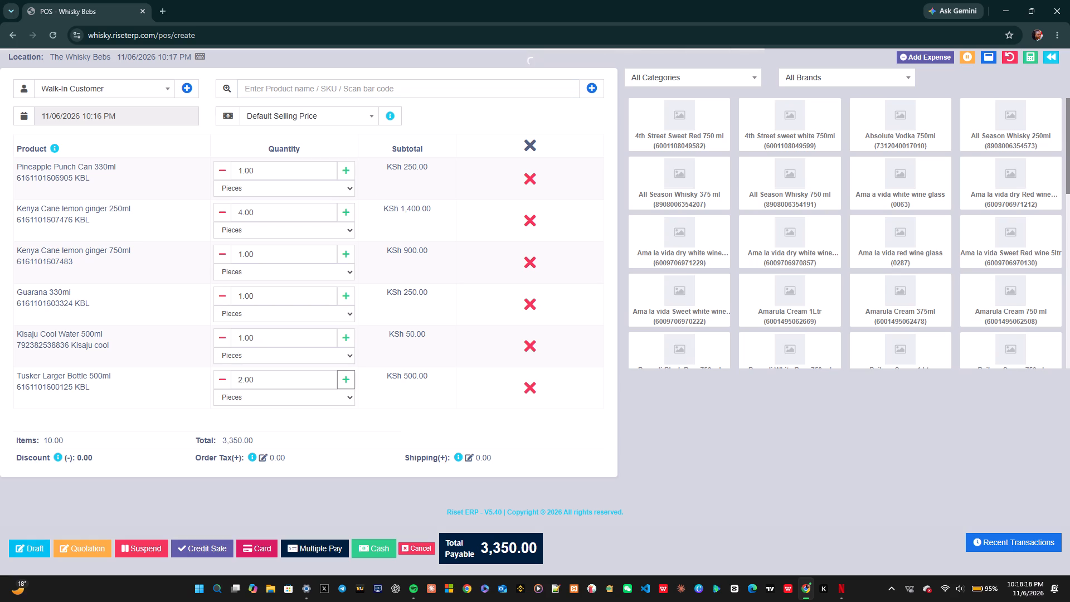
Add White Cap Bottle 500ml to the sale by searching for "white".
left_click(328, 88)
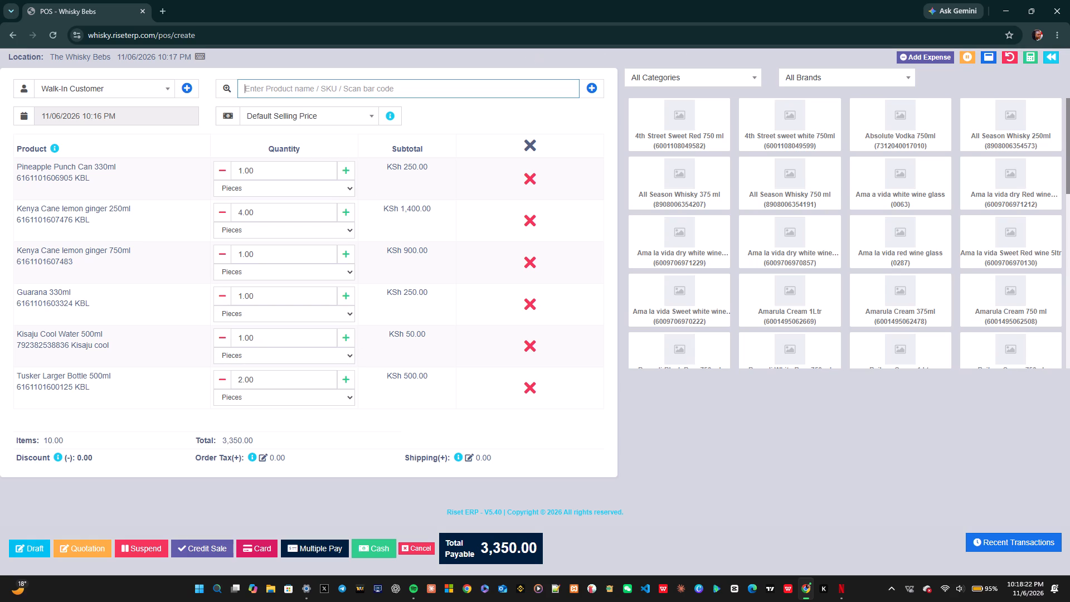
key("l")
key("BackSpace")
key("w")
type("hite")
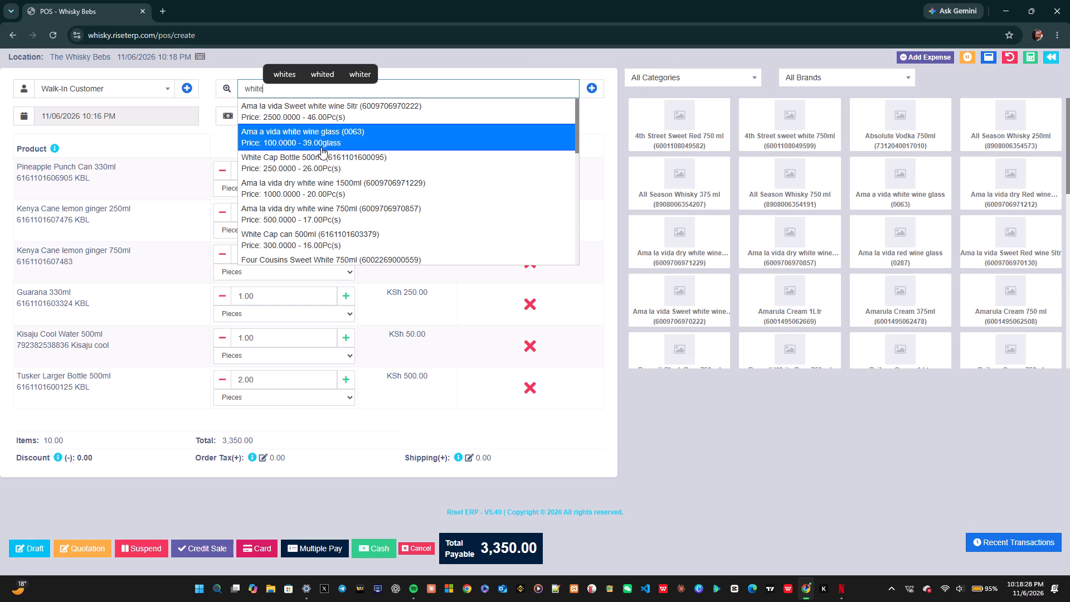
left_click(321, 156)
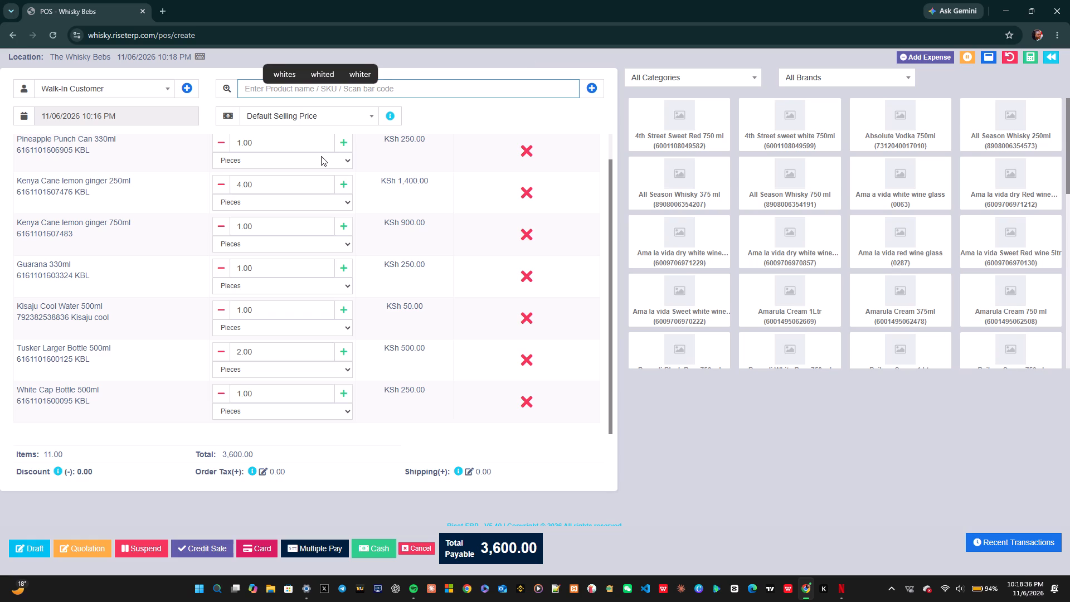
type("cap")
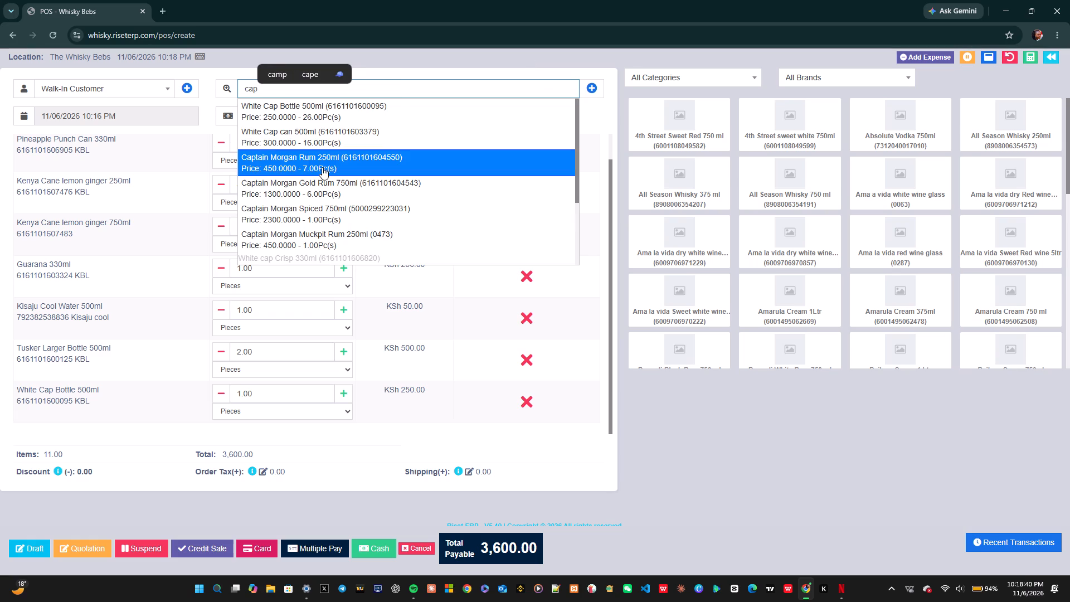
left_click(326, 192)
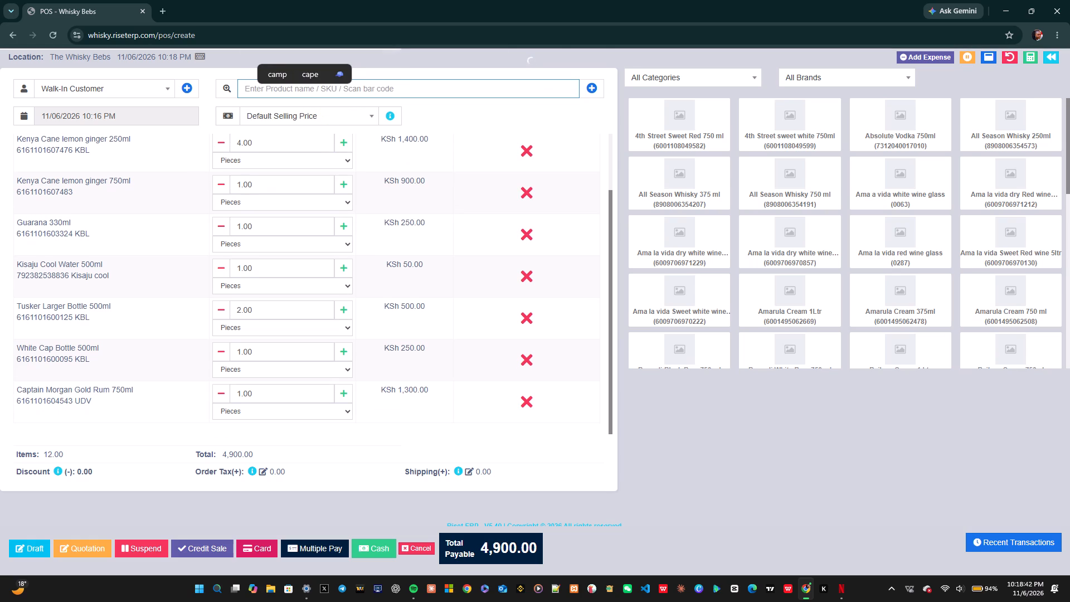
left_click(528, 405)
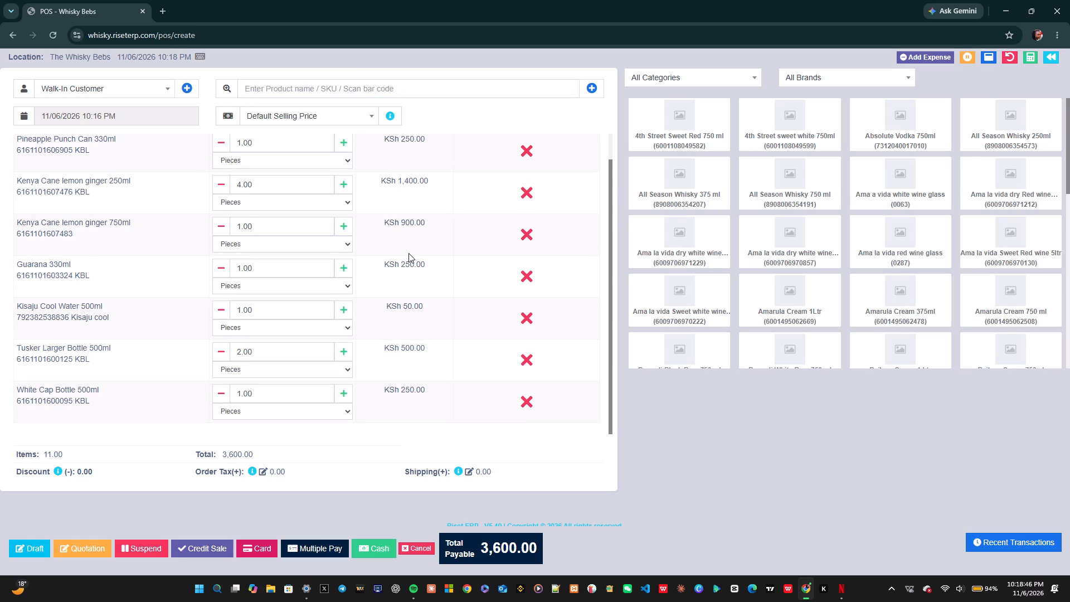
Add Captain Morgan Rum 250ml by searching for "cap" and set its quantity to 2 pieces.
left_click(311, 89)
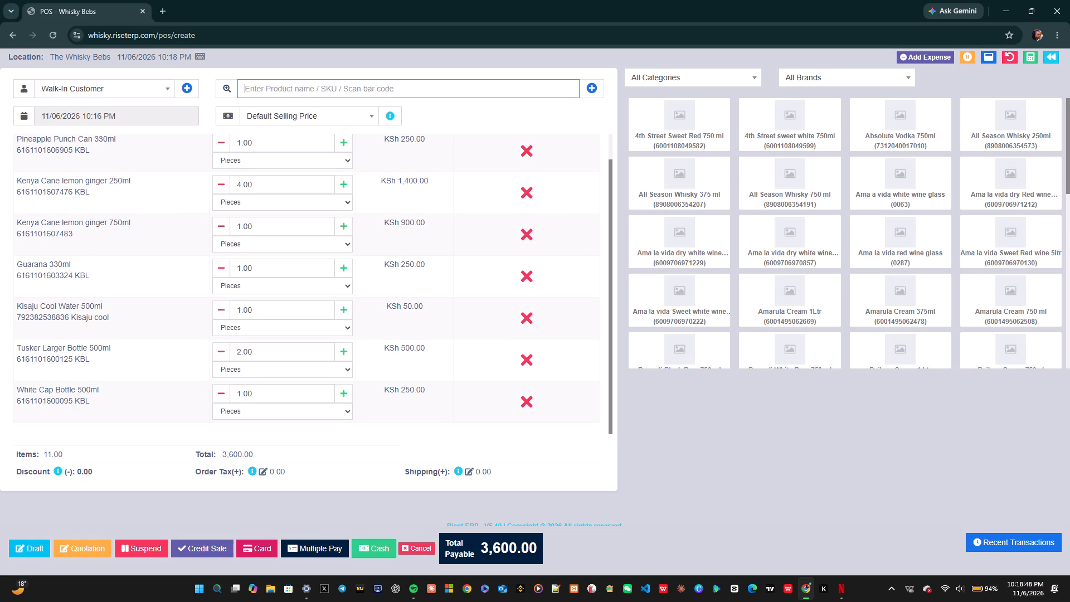
type("cap")
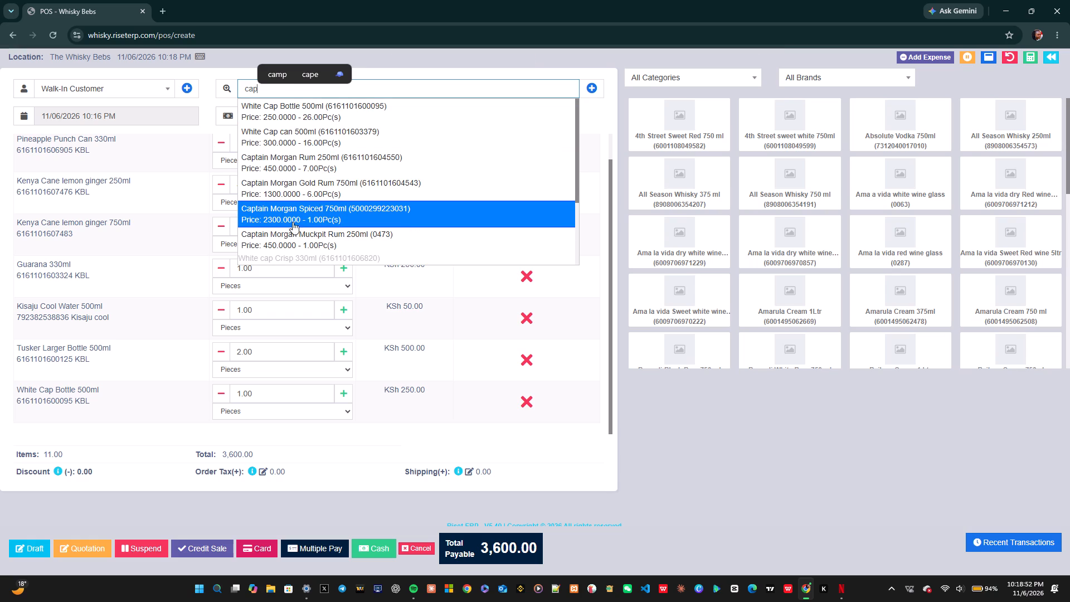
left_click(332, 168)
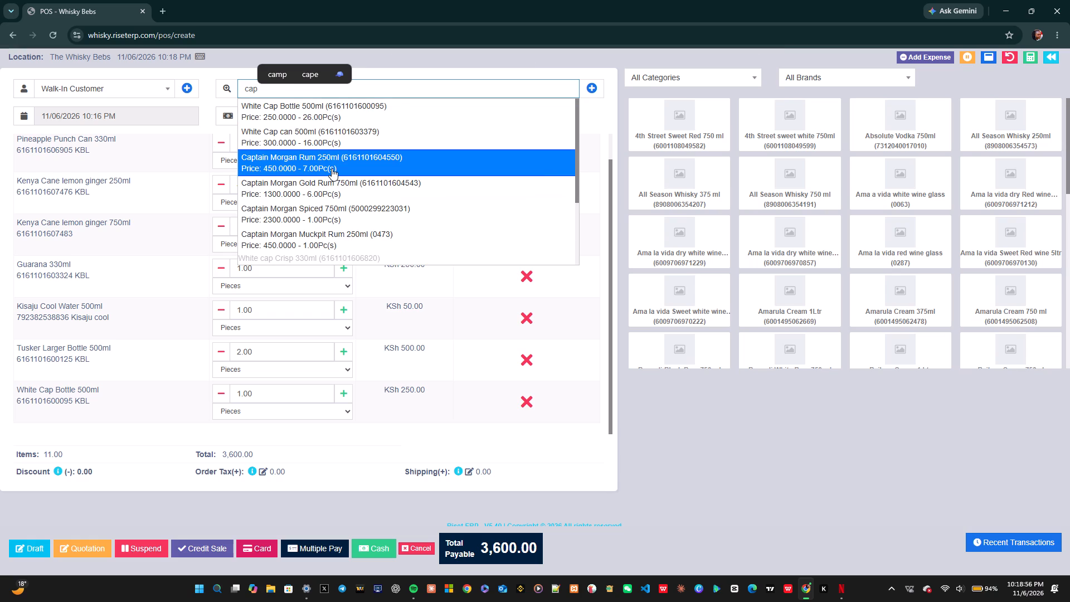
left_click(341, 393)
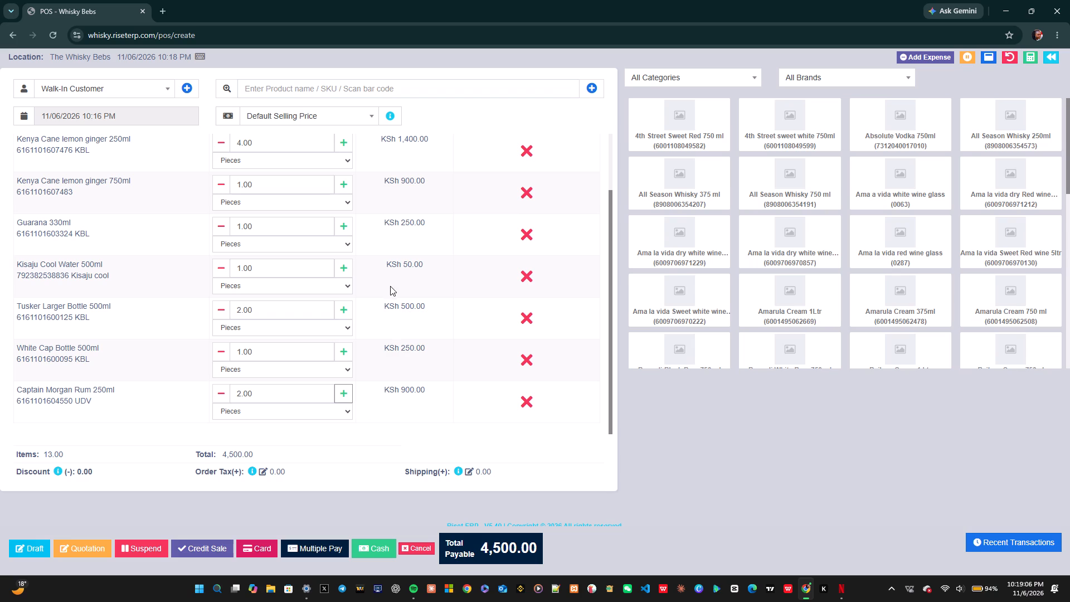
Set the quantity of Kisaju Cool Water 500ml to 2 pieces.
left_click(343, 269)
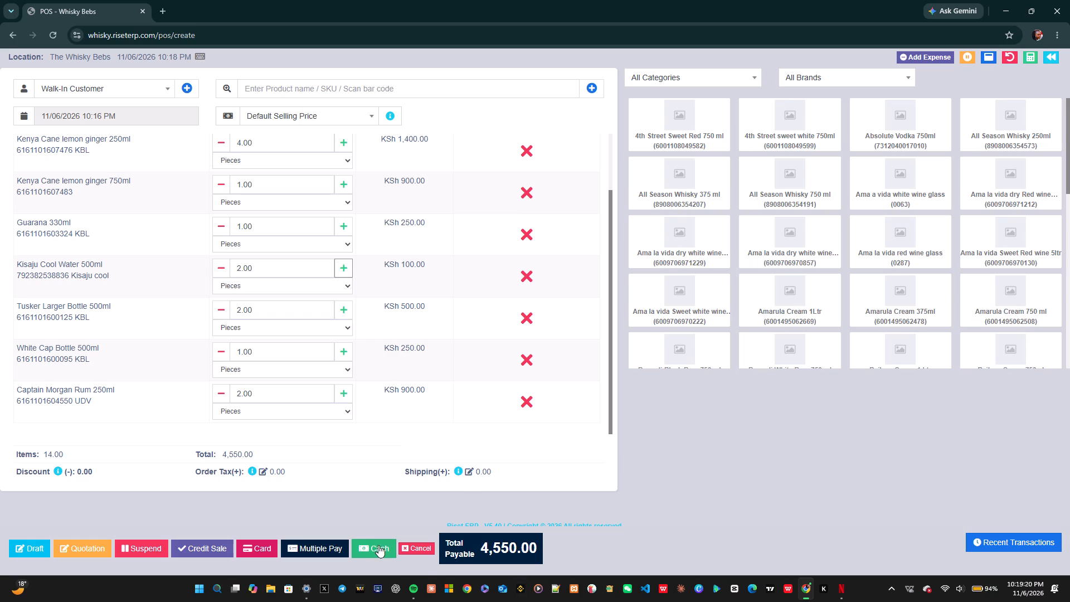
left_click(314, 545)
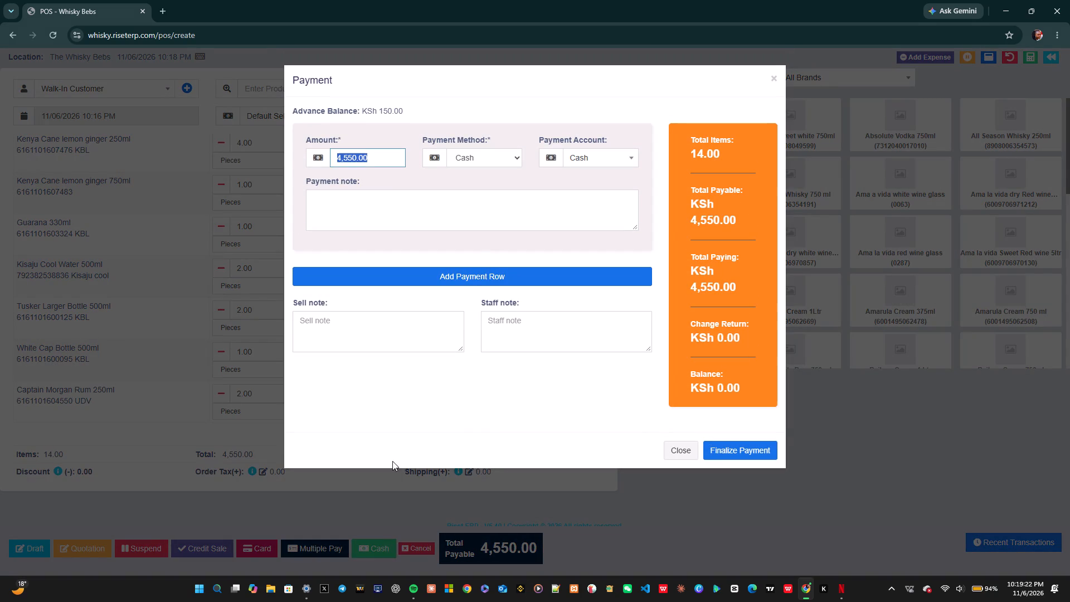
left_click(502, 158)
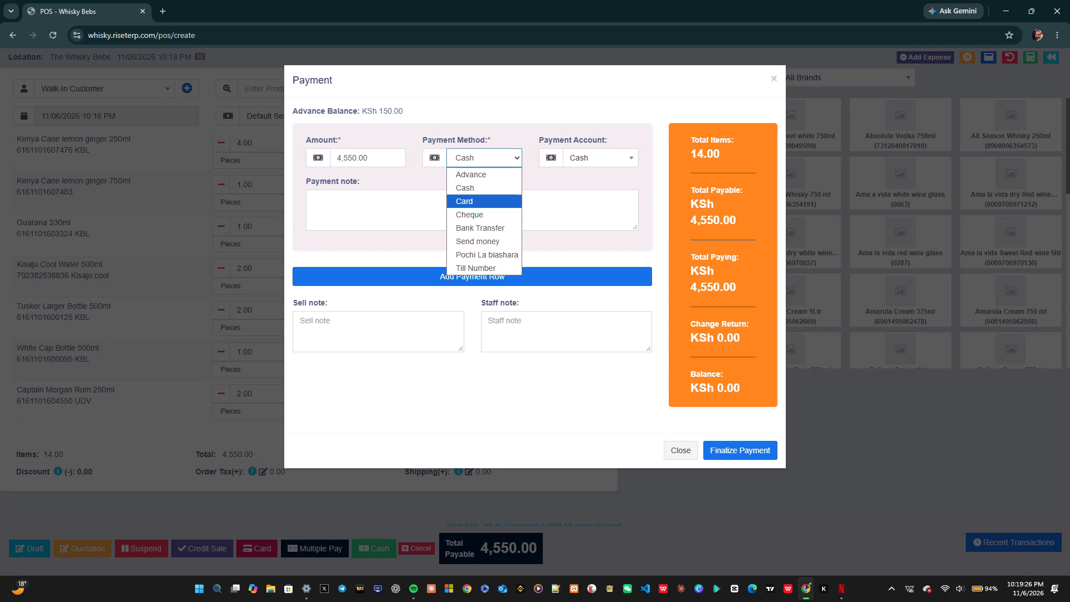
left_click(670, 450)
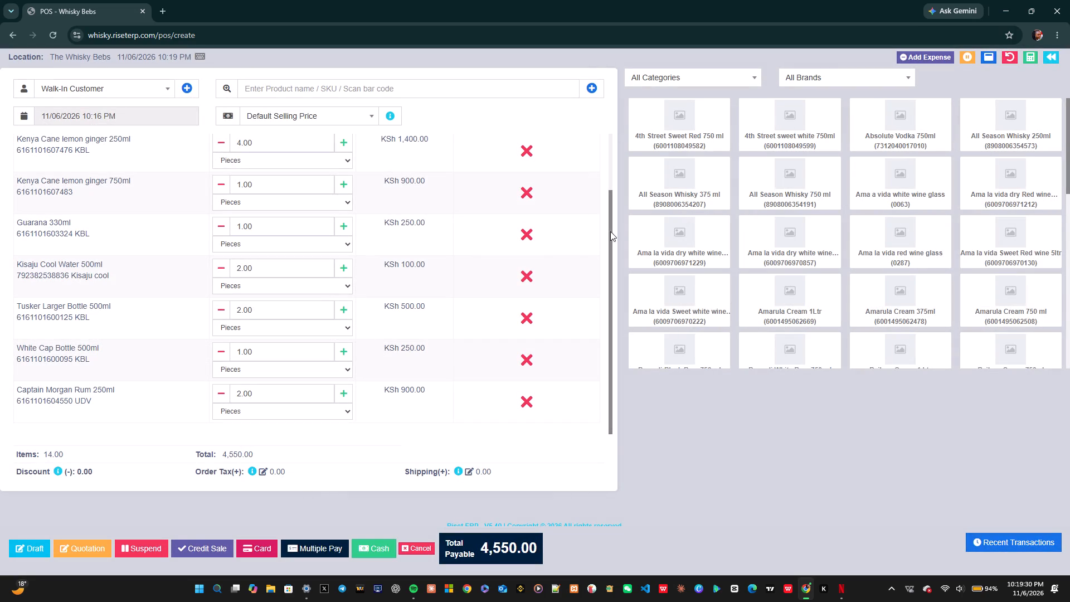
Remove Kenya Cane lemon ginger 750ml from the sale.
left_click(528, 187)
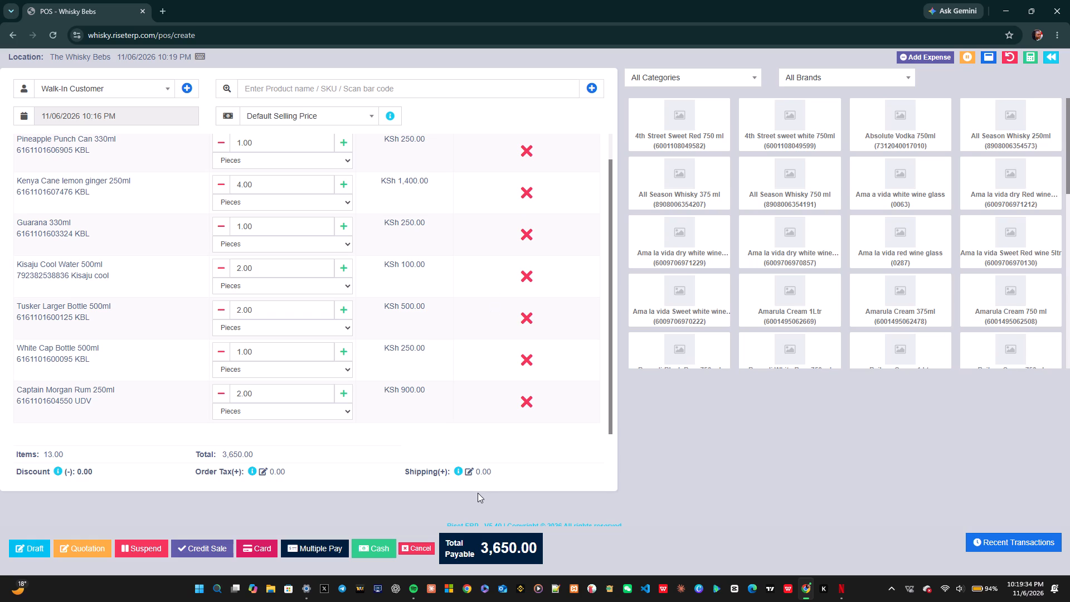
Finalize the sale's payment in full with Till Number as the payment method, and cancel printing the receipt.
left_click(308, 551)
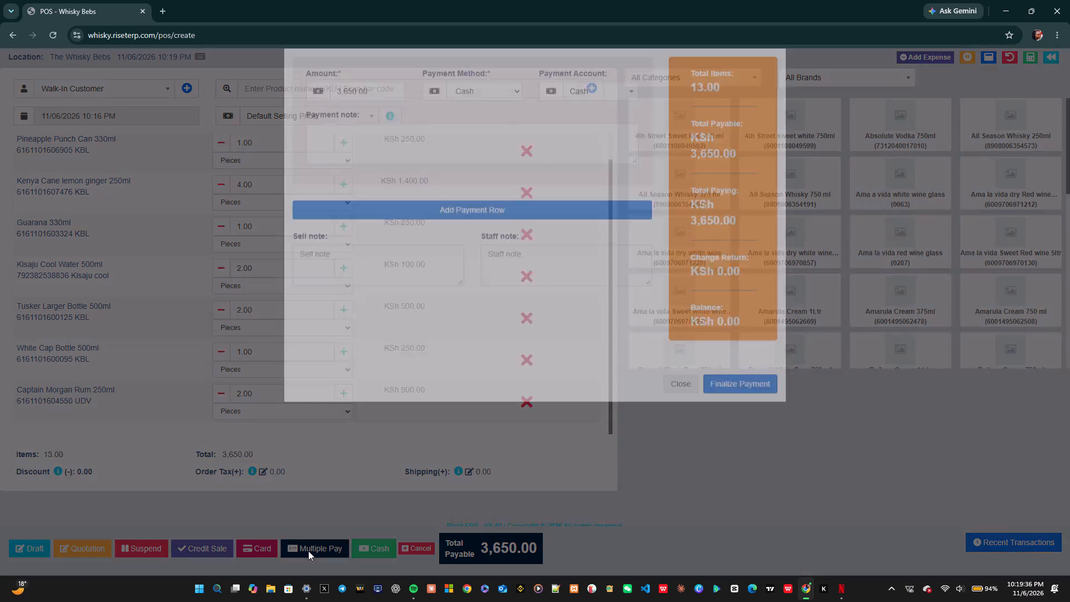
left_click(511, 161)
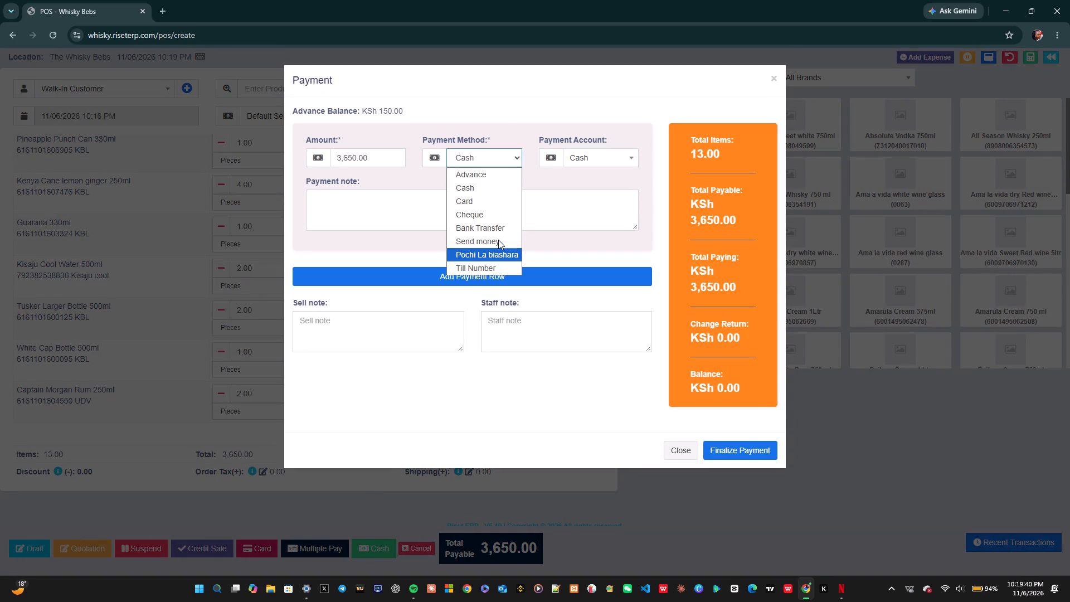
left_click(490, 266)
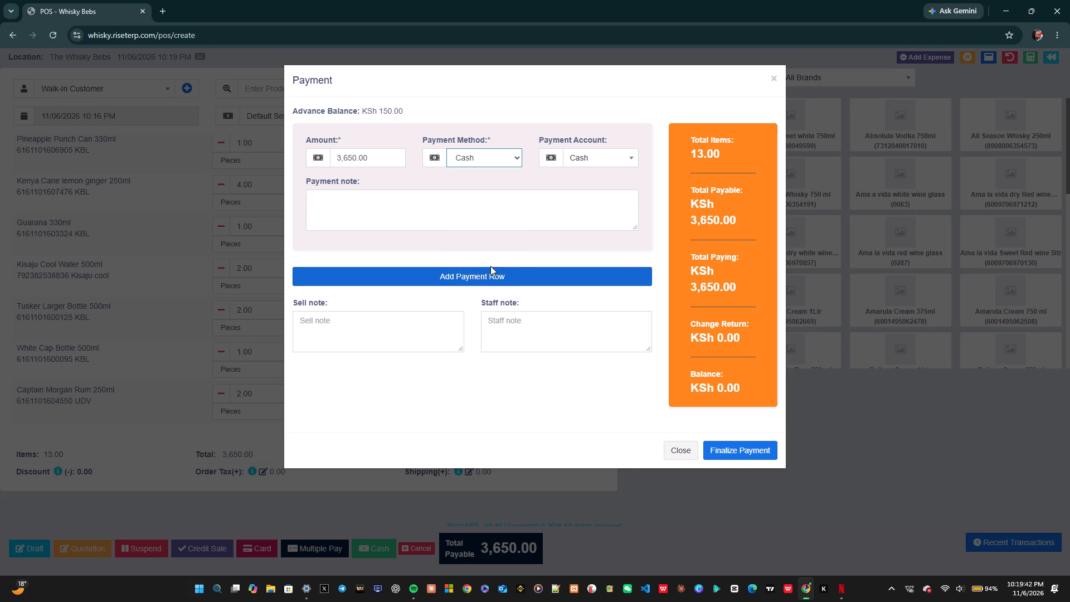
left_click(764, 454)
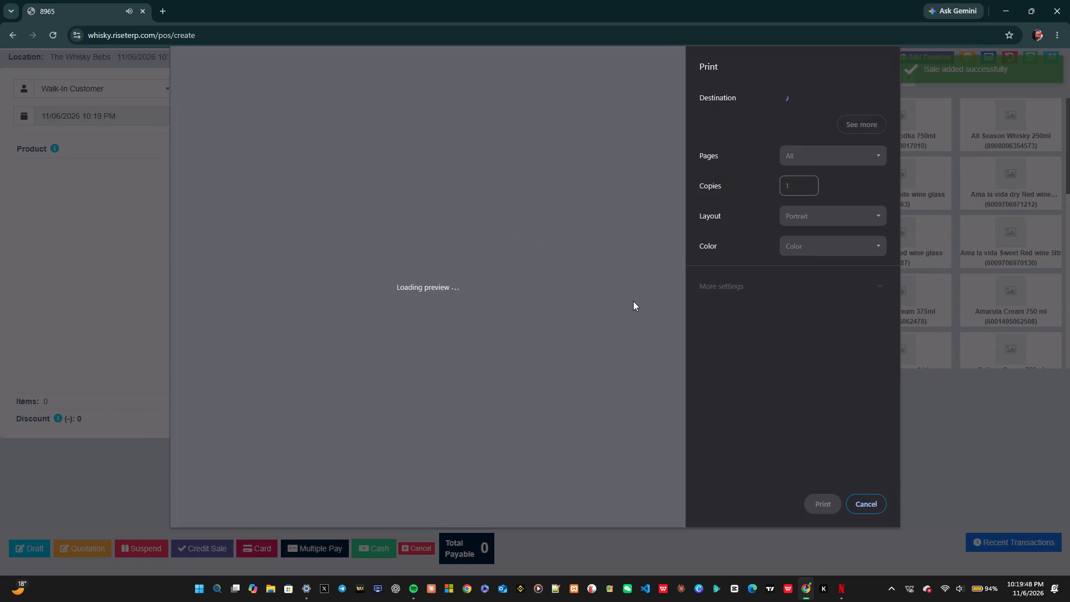
left_click(857, 503)
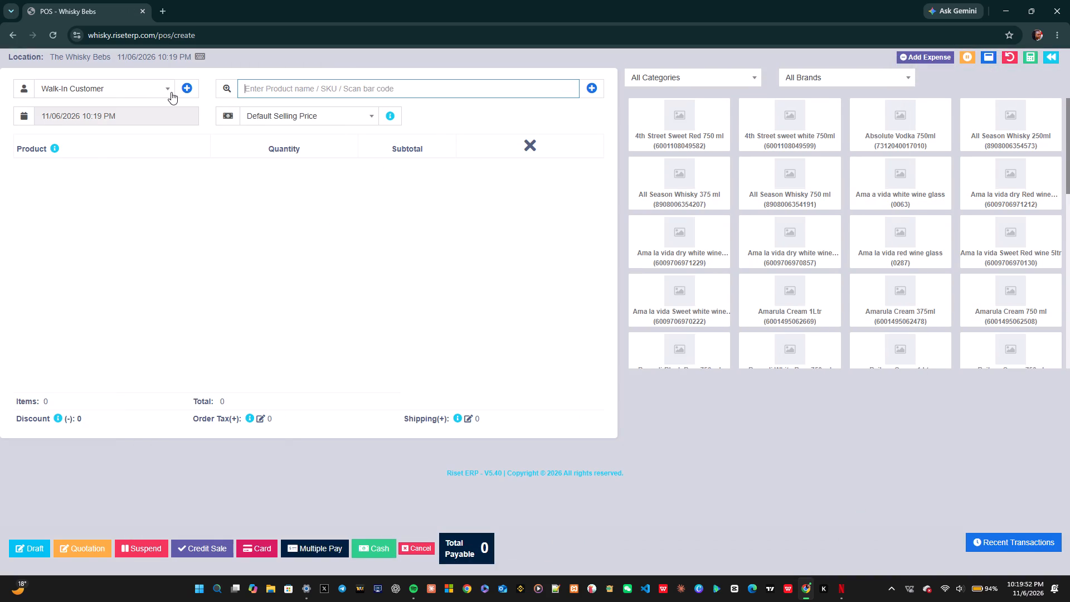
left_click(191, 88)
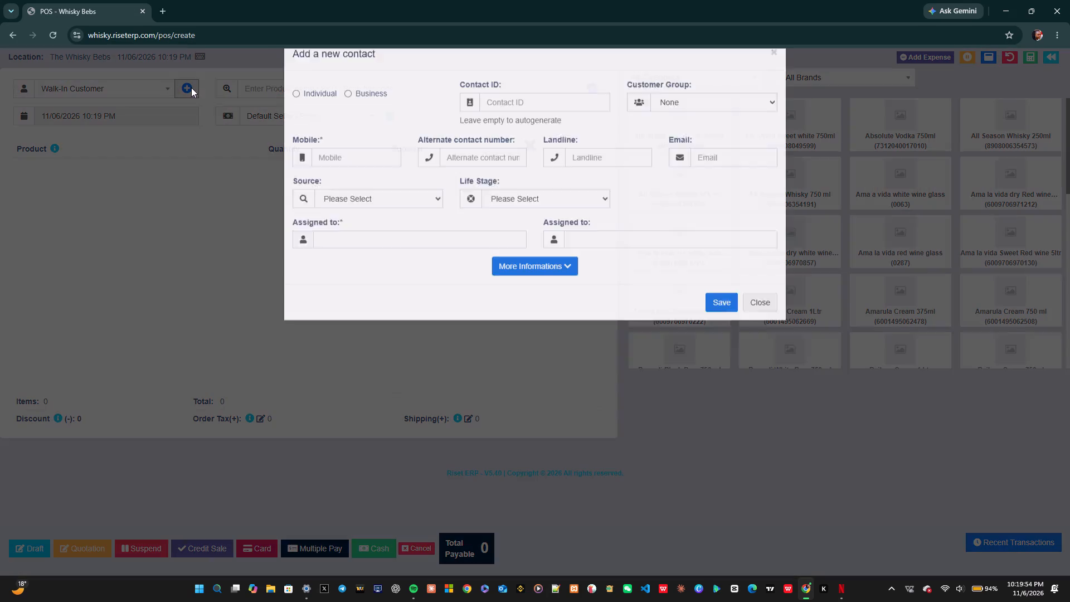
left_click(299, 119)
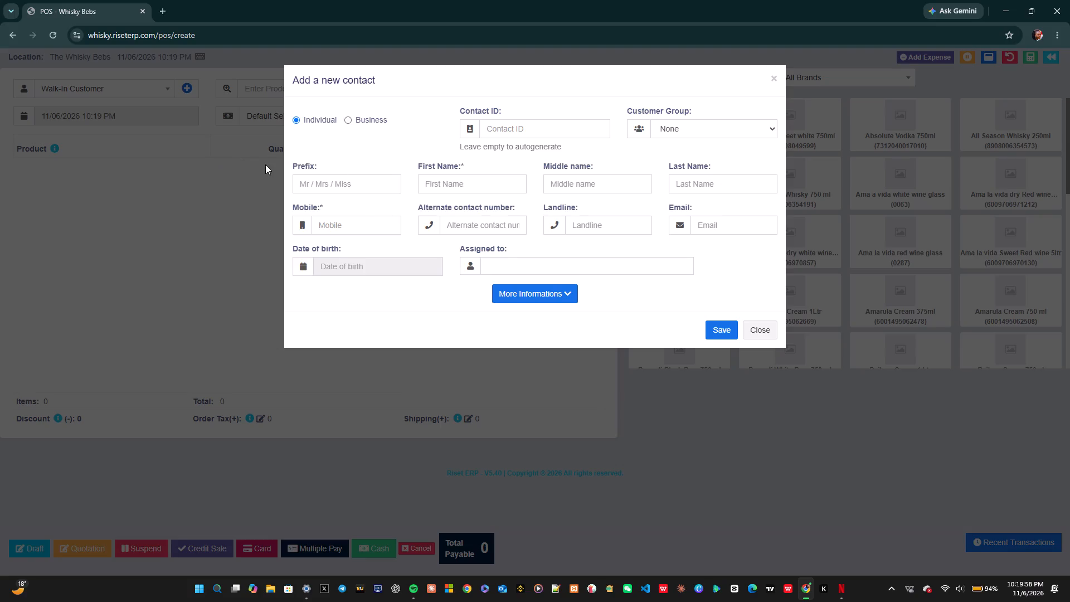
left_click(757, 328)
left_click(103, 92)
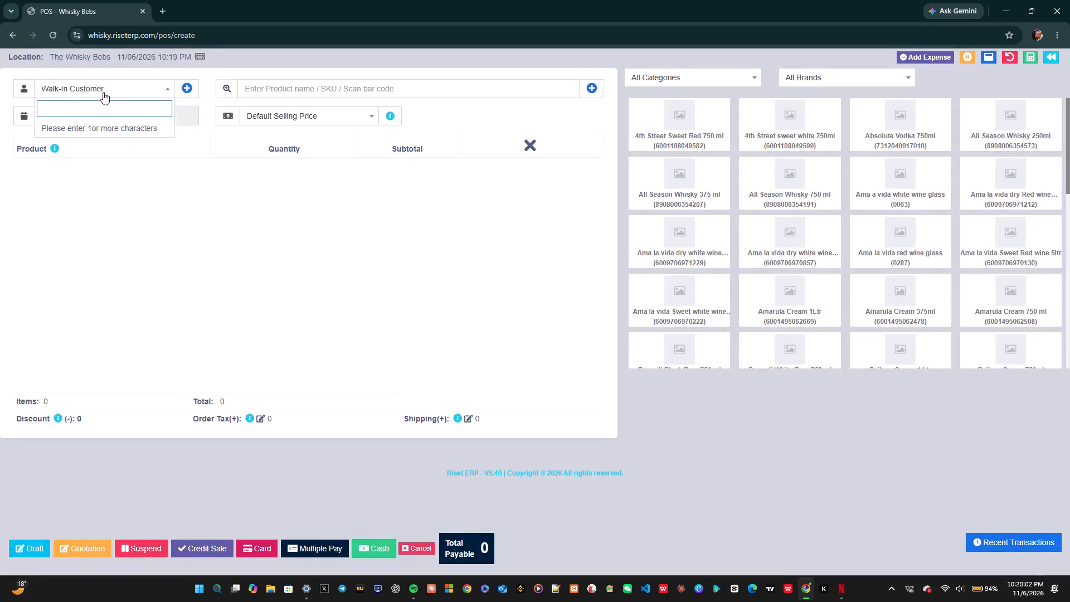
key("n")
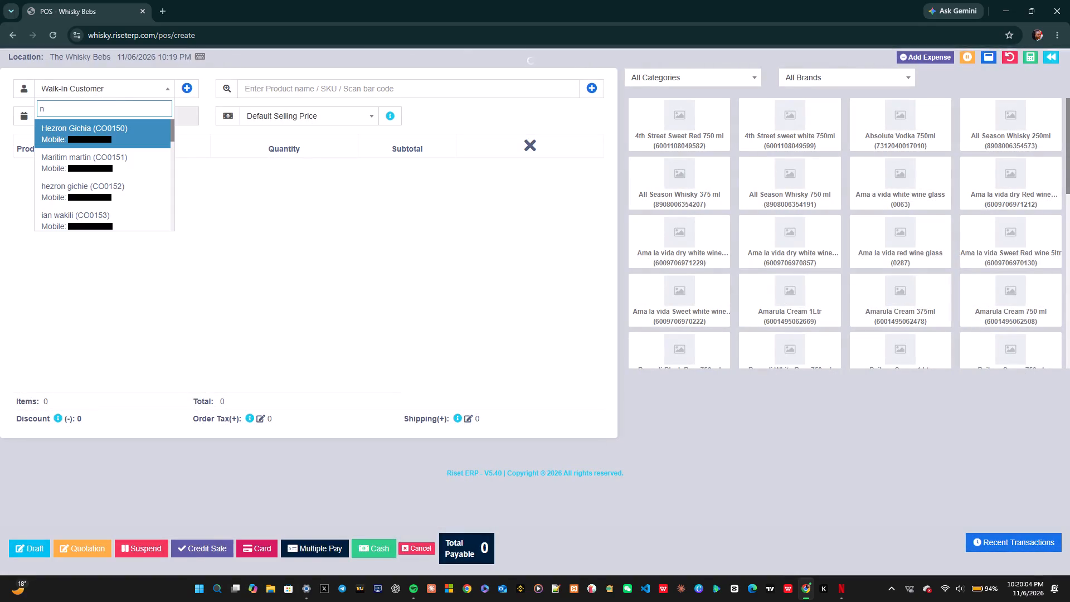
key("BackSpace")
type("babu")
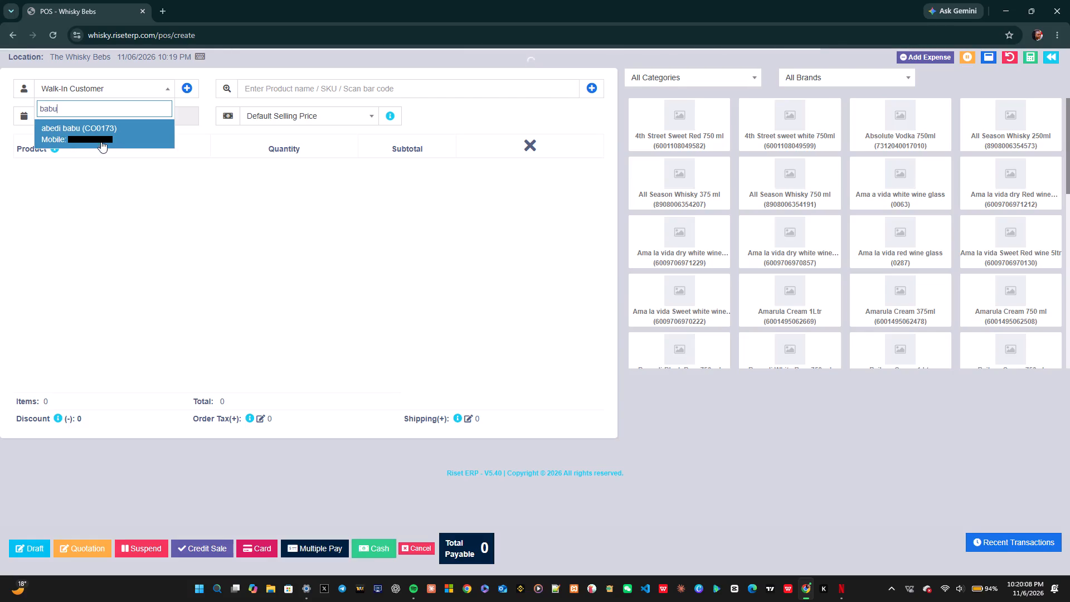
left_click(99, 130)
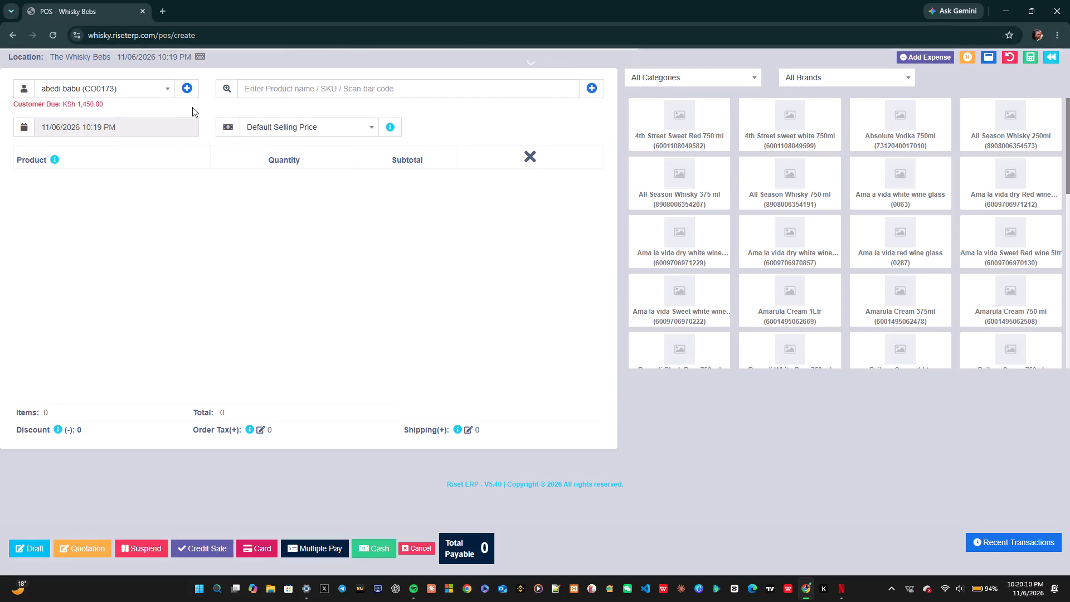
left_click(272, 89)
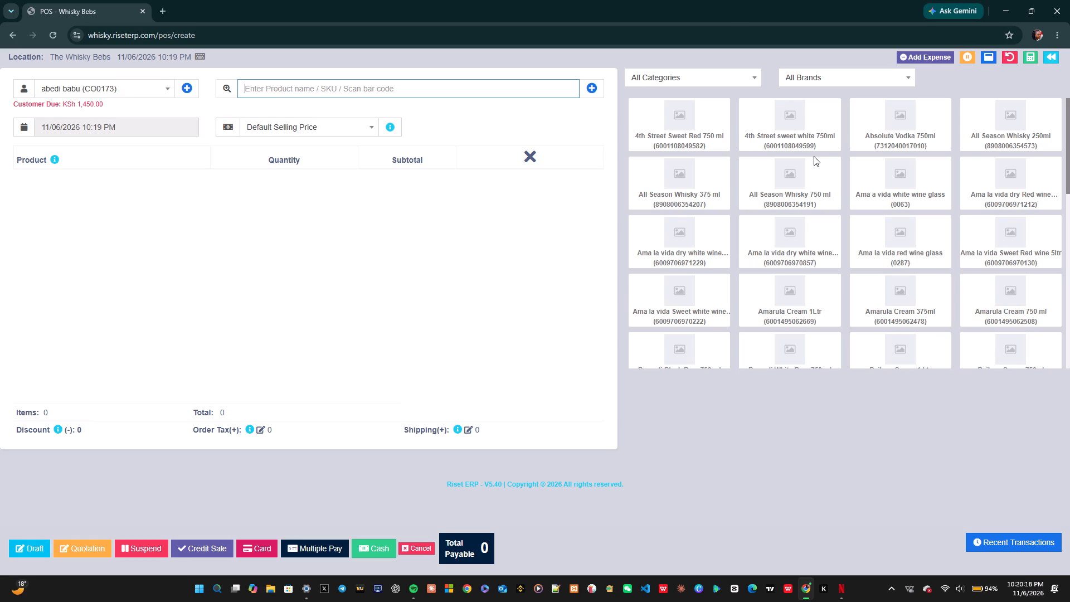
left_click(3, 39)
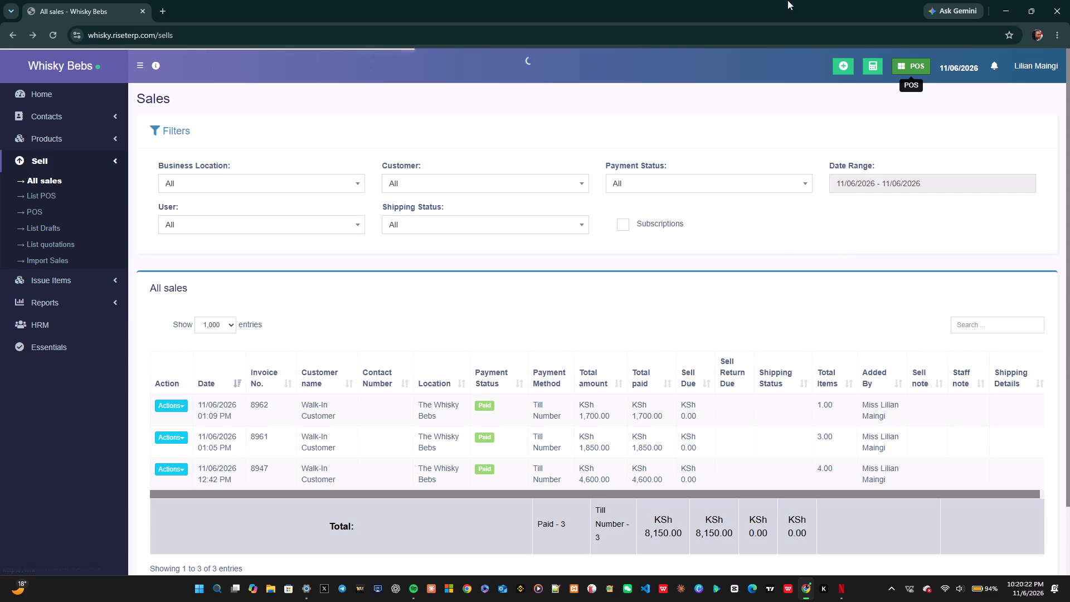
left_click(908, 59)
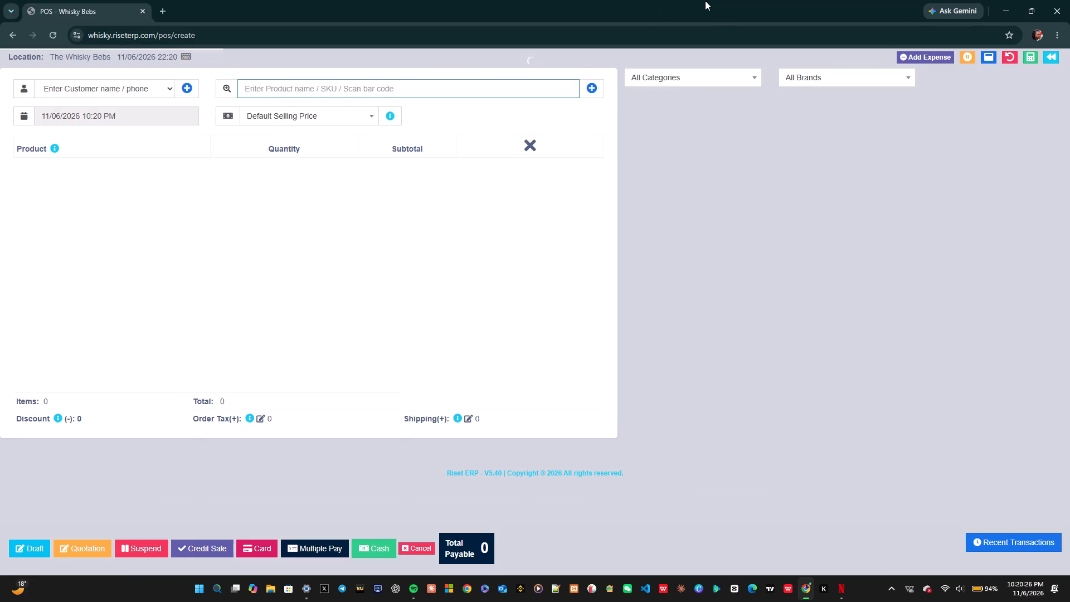
Set the new sale's customer to Lilian by searching the customers for "lili".
left_click(281, 80)
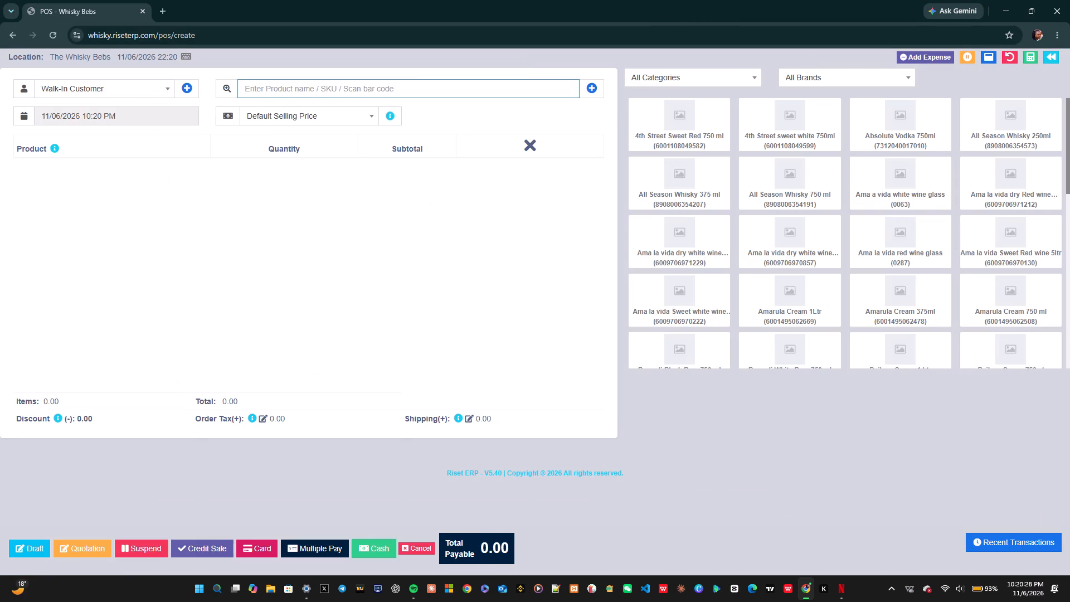
key("k")
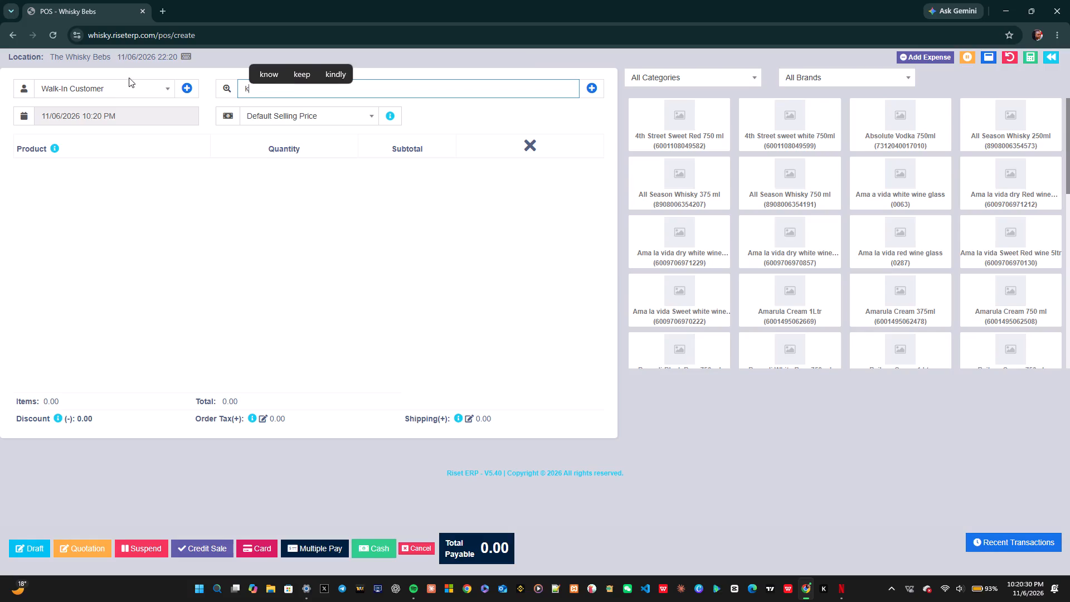
left_click(129, 90)
type("lili")
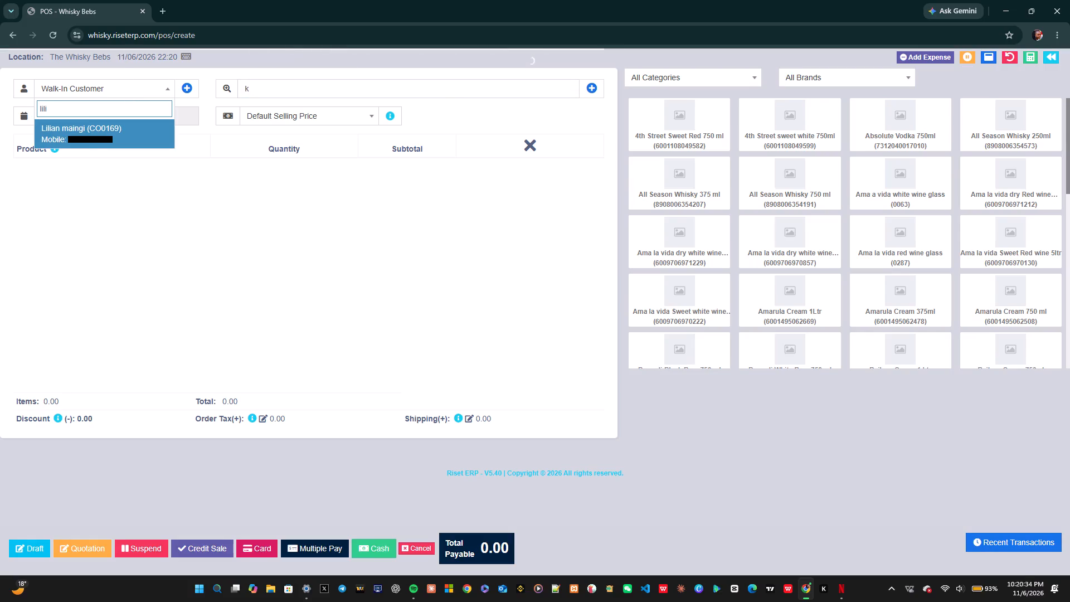
left_click(82, 131)
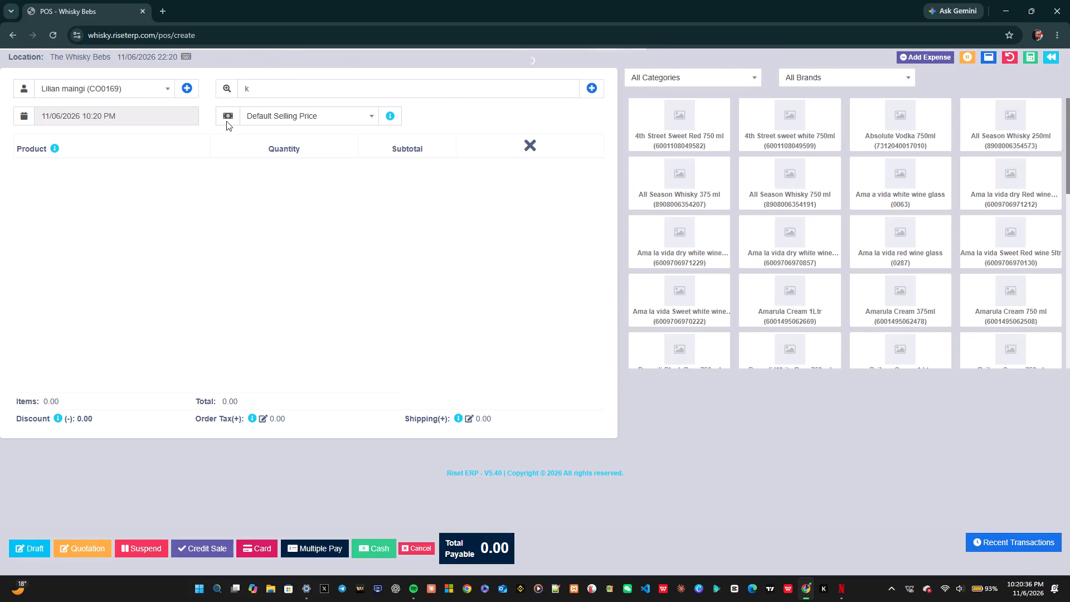
Add Kenya Cane lemon ginger 750ml to the sale by searching for "ginger".
left_click(264, 89)
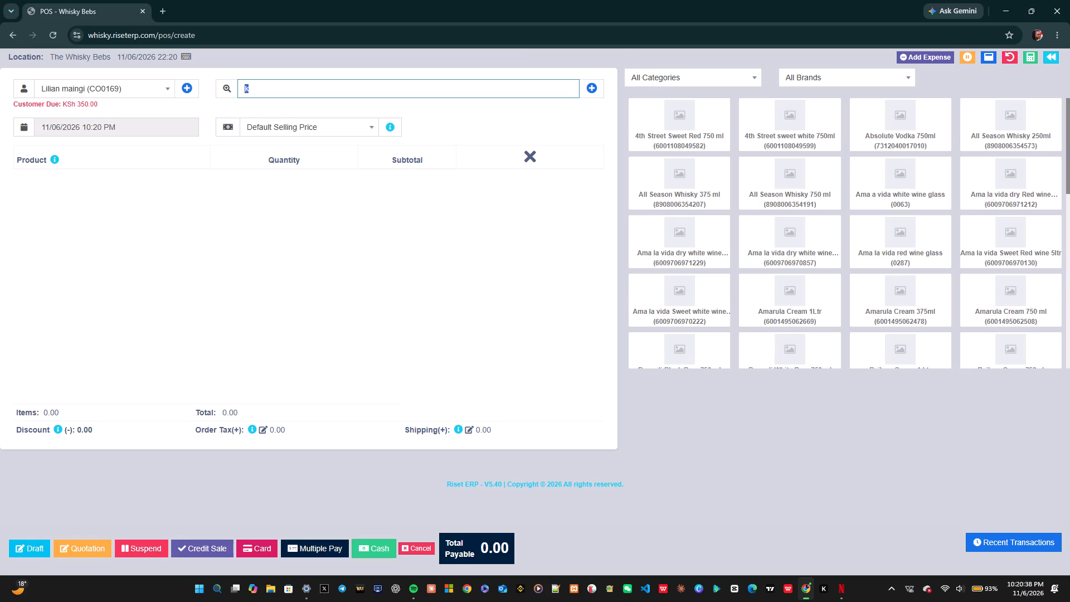
key("BackSpace")
type("ging")
type("er")
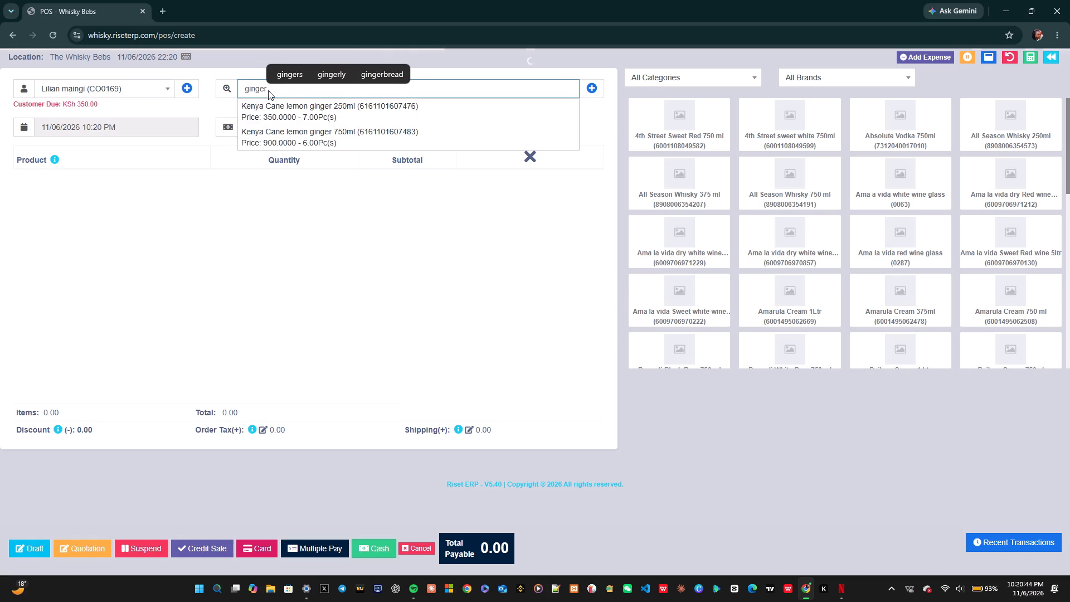
left_click(334, 135)
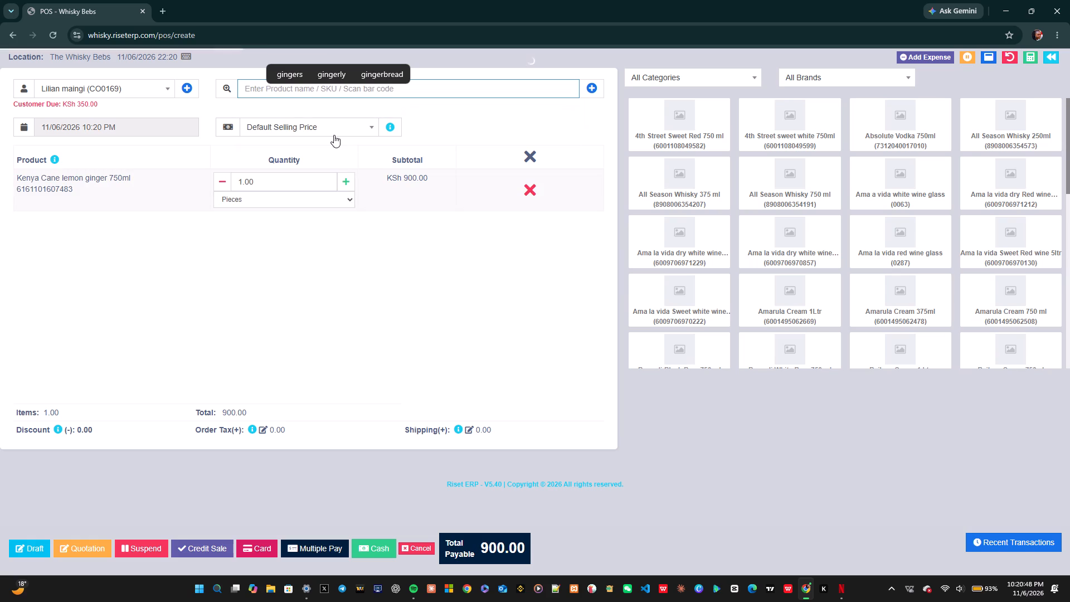
Add White Cap Bottle 500ml to the sale by searching for "white".
left_click(403, 83)
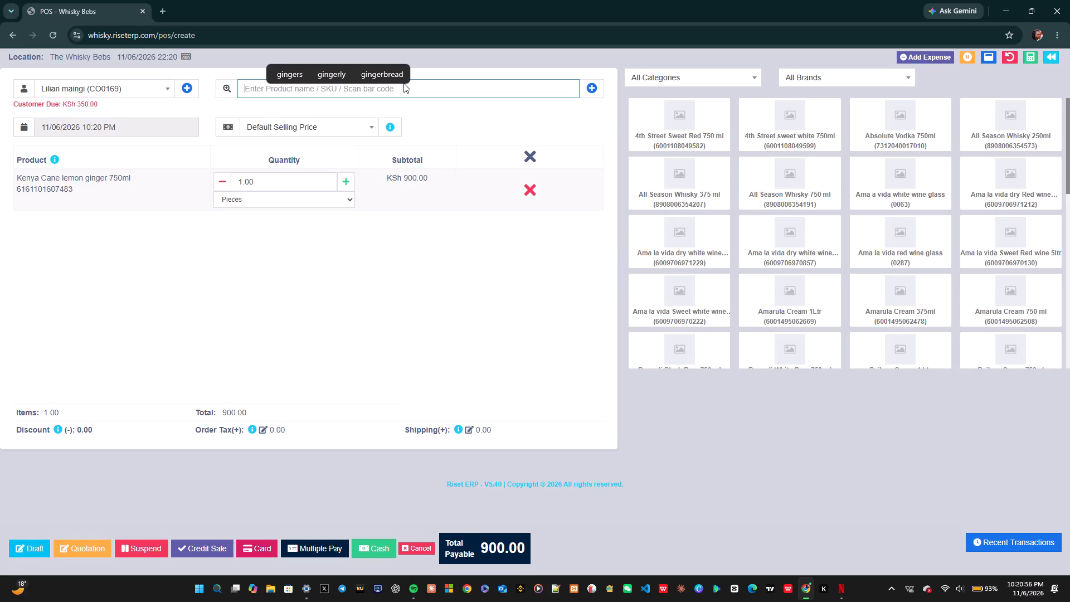
type("white")
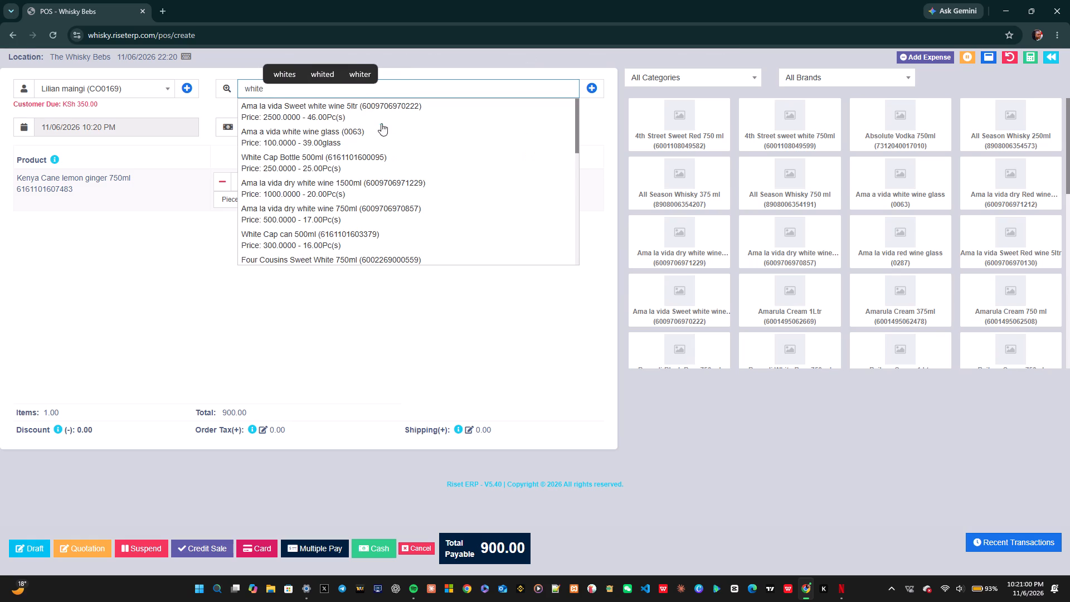
left_click(347, 169)
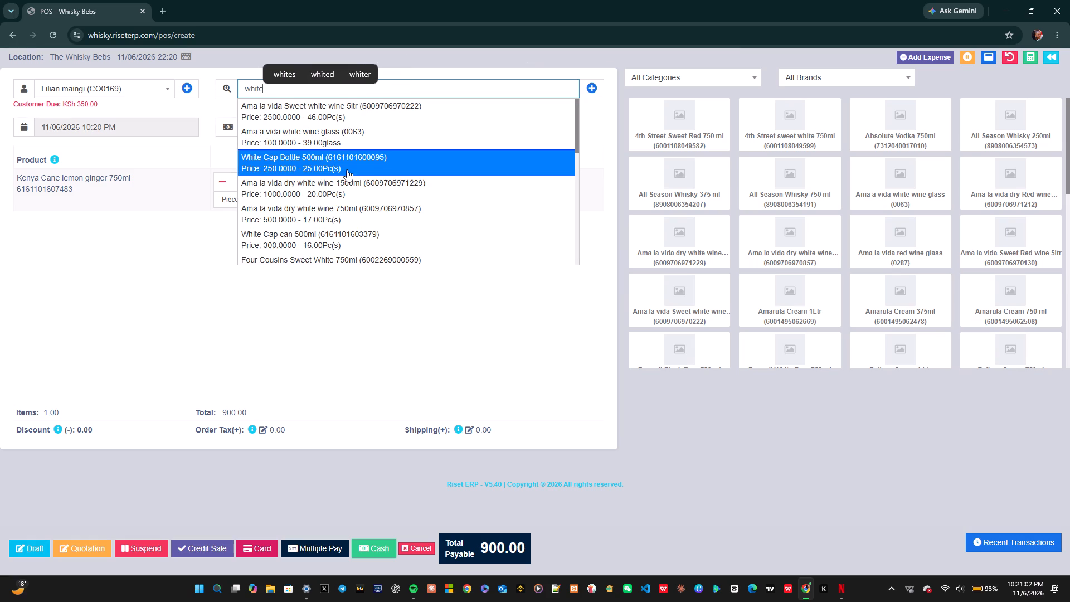
Switch the selling price group to W/S and add 2 pieces of Ama la vida dry white wine 750ml, searching for "ama".
left_click(427, 89)
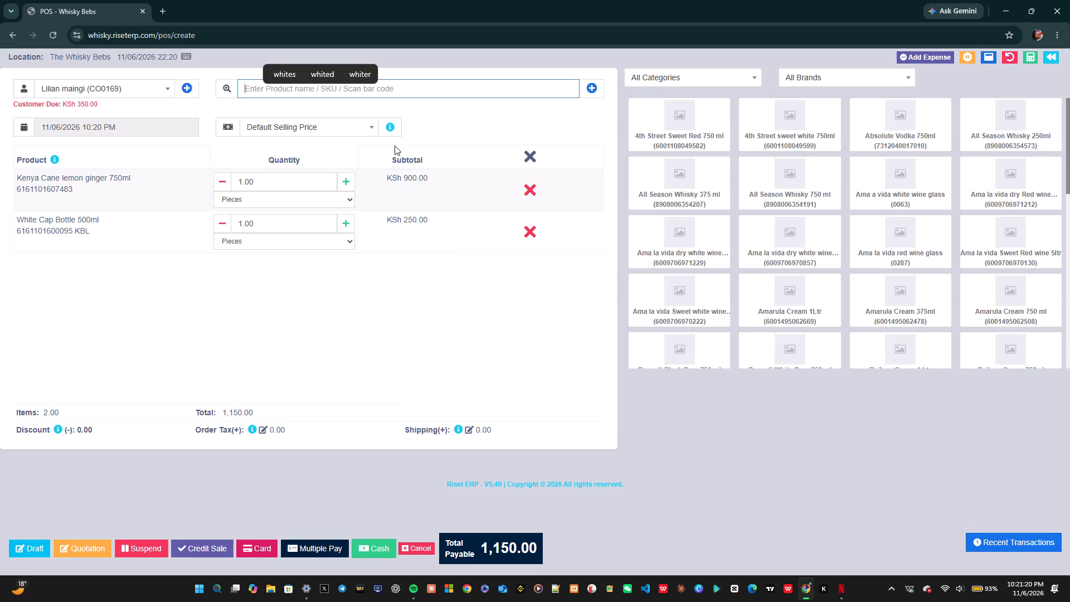
left_click(368, 125)
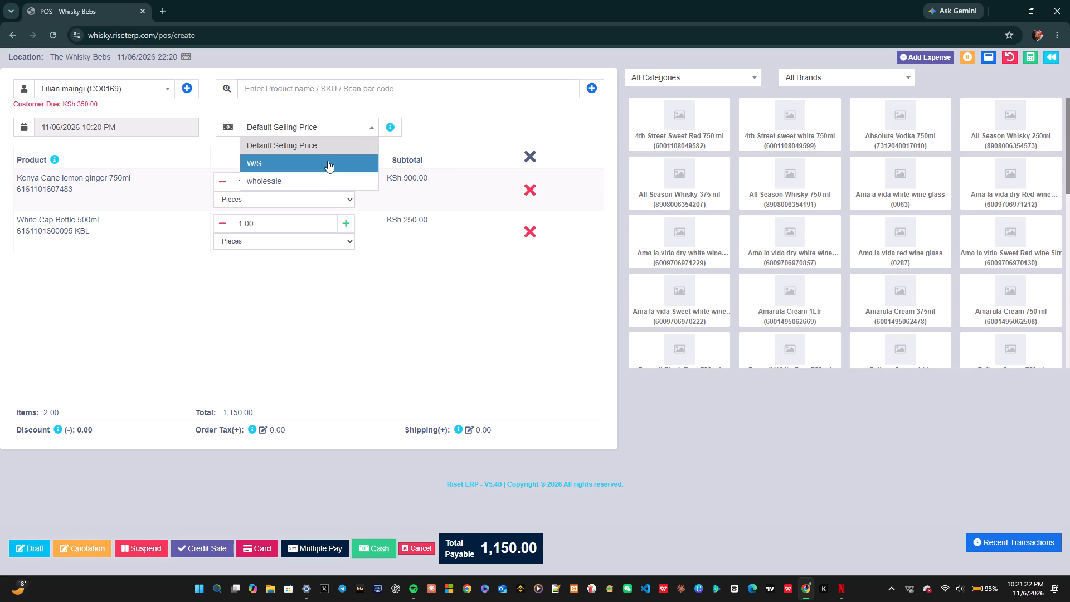
left_click(328, 161)
left_click(284, 84)
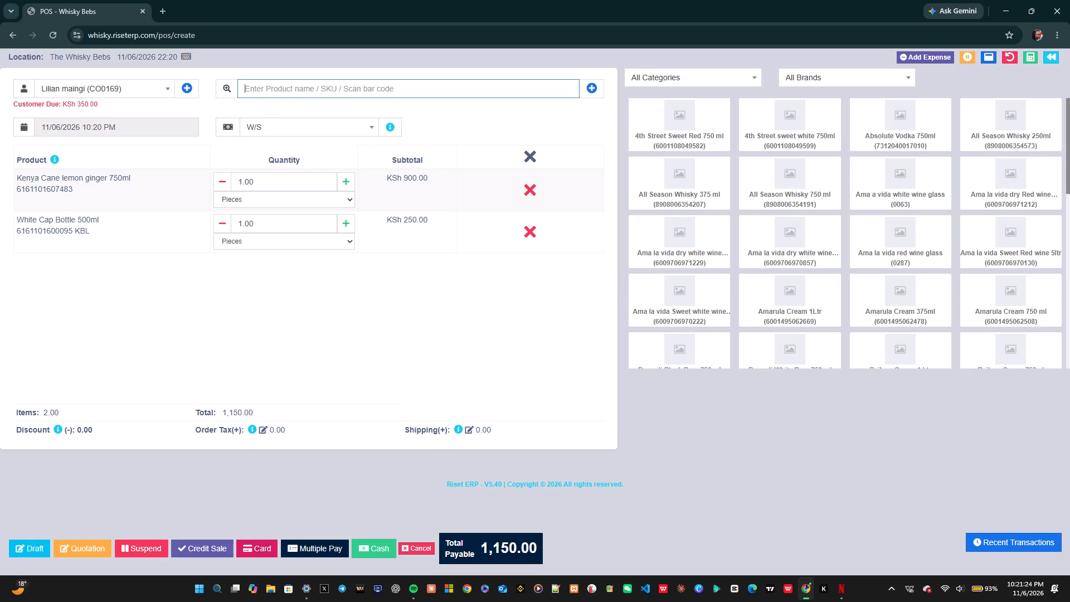
type("ama")
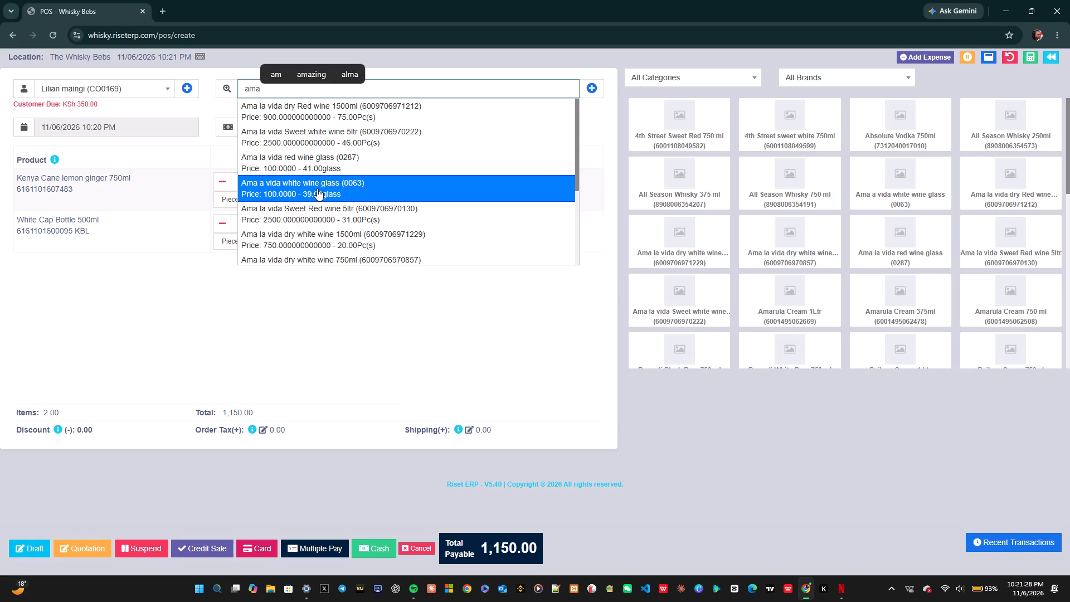
left_click(326, 243)
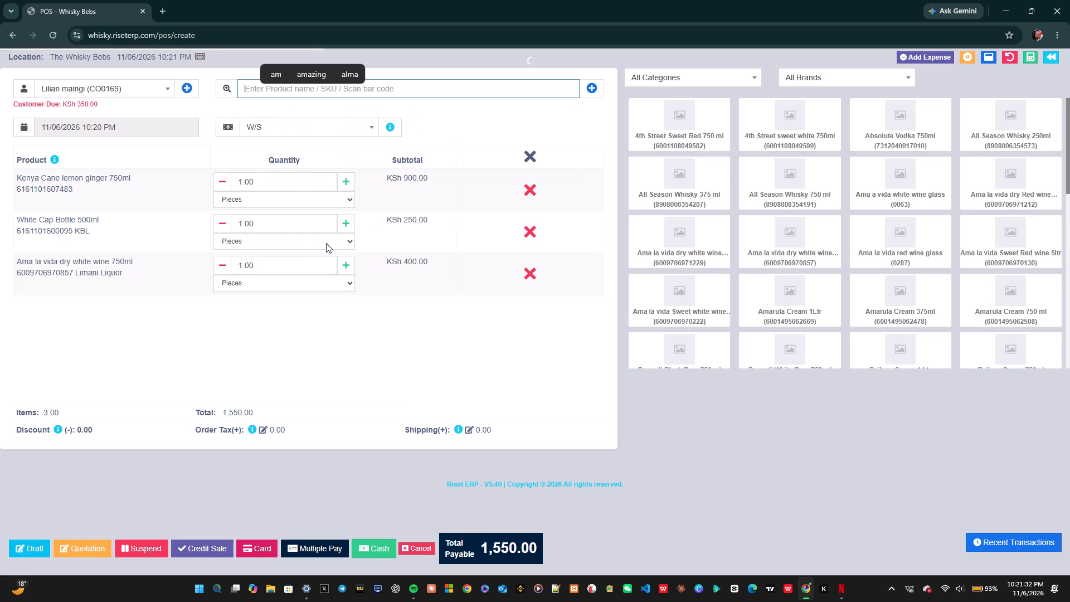
left_click(348, 267)
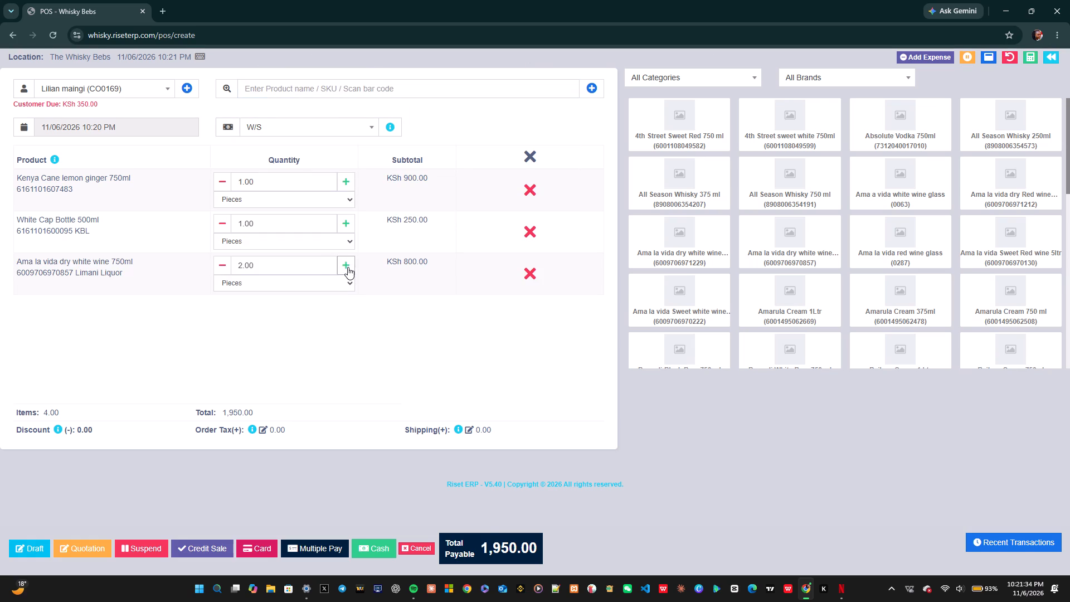
Add Minute Maid Apple 1 Ltr to the sale by searching for "minute".
left_click(256, 84)
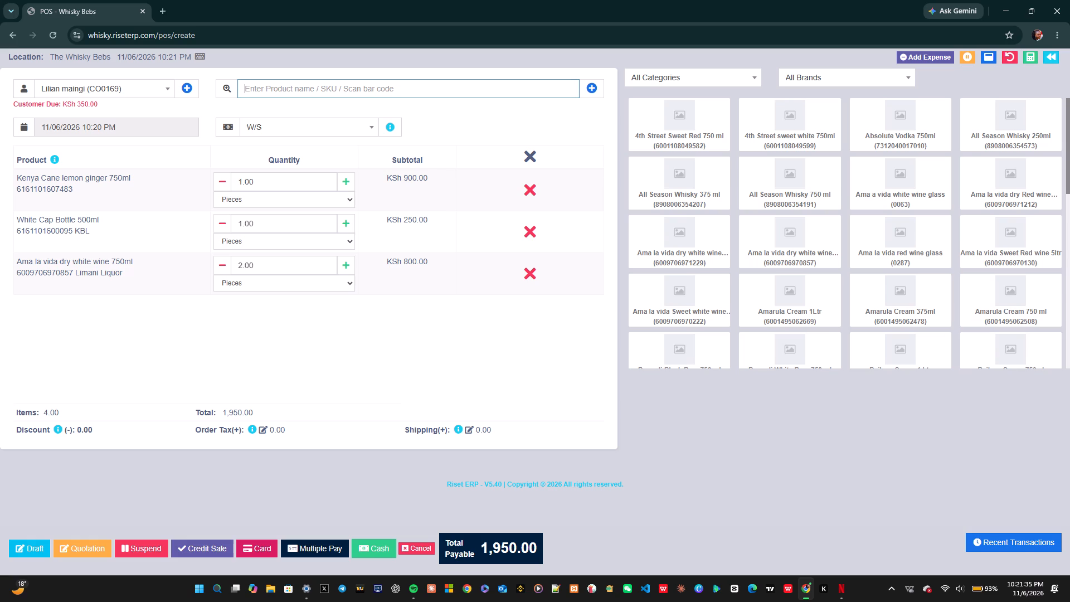
type("minute")
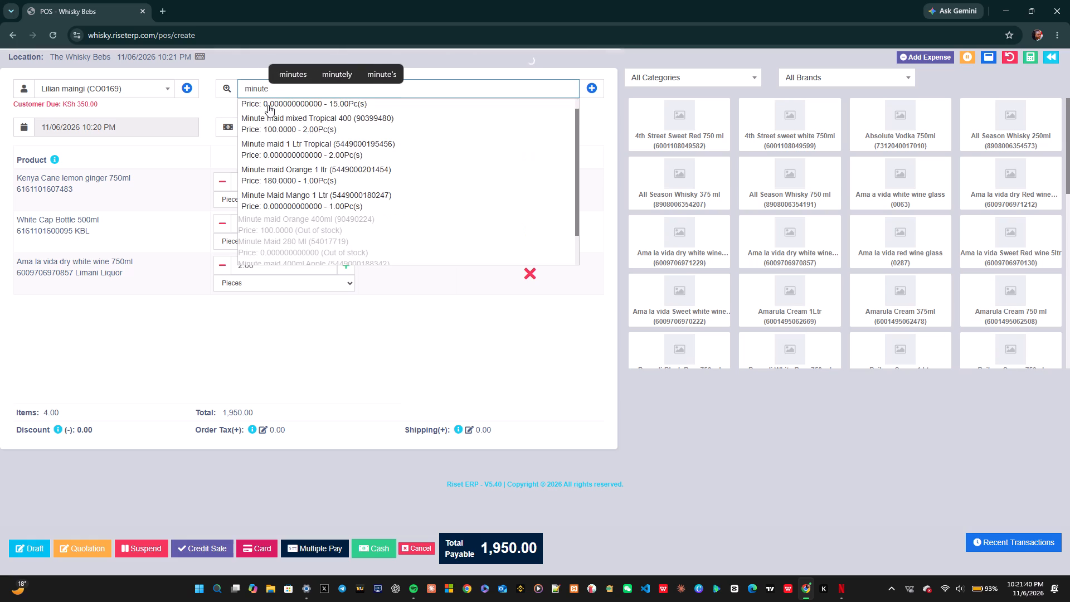
left_click(322, 111)
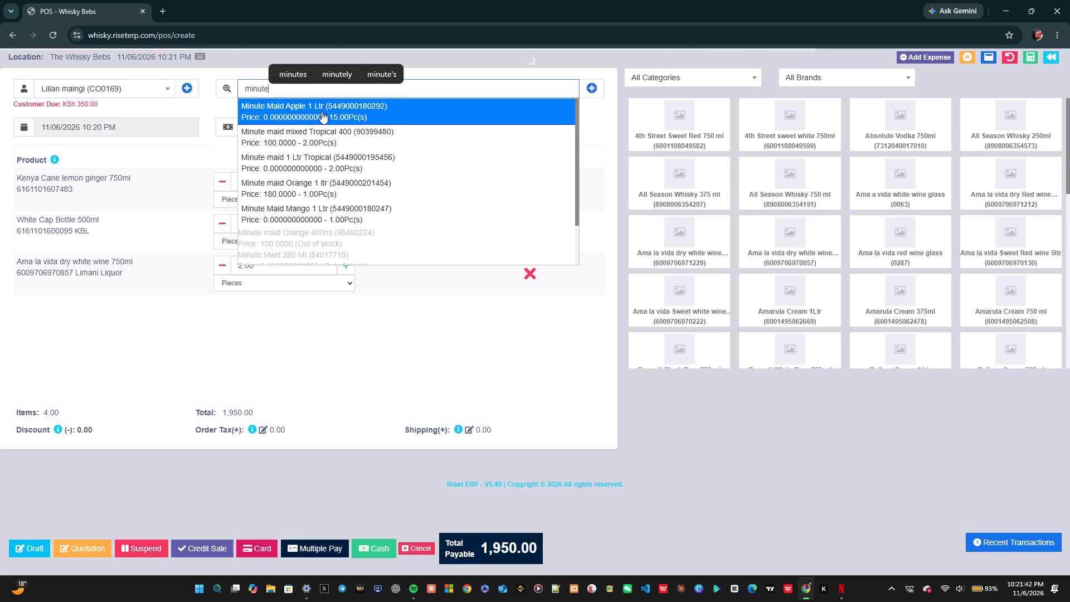
Start a product search for another item to add to the sale.
left_click(307, 87)
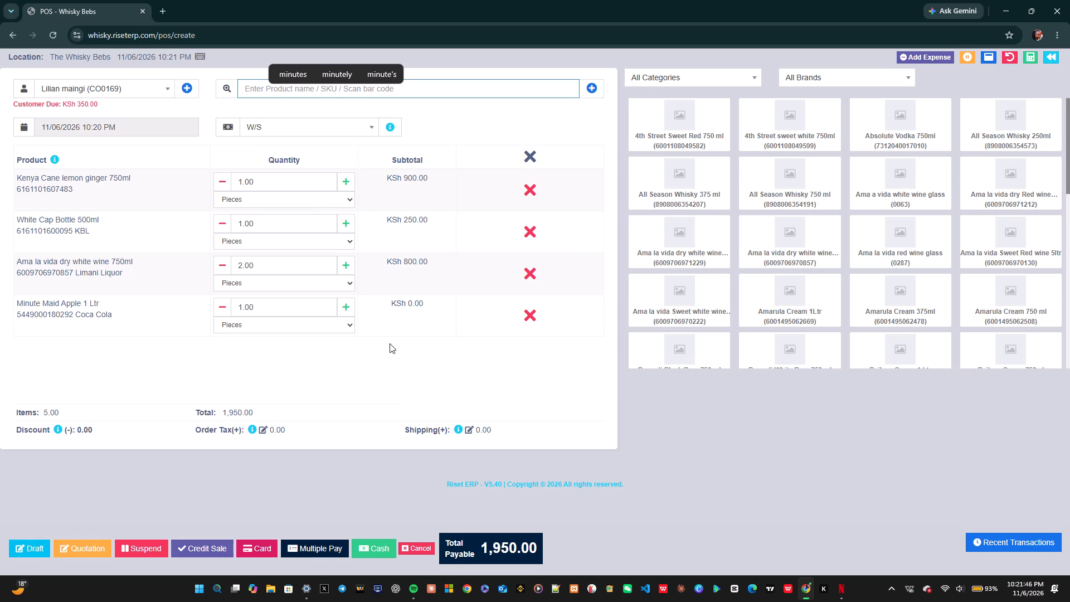
left_click(435, 82)
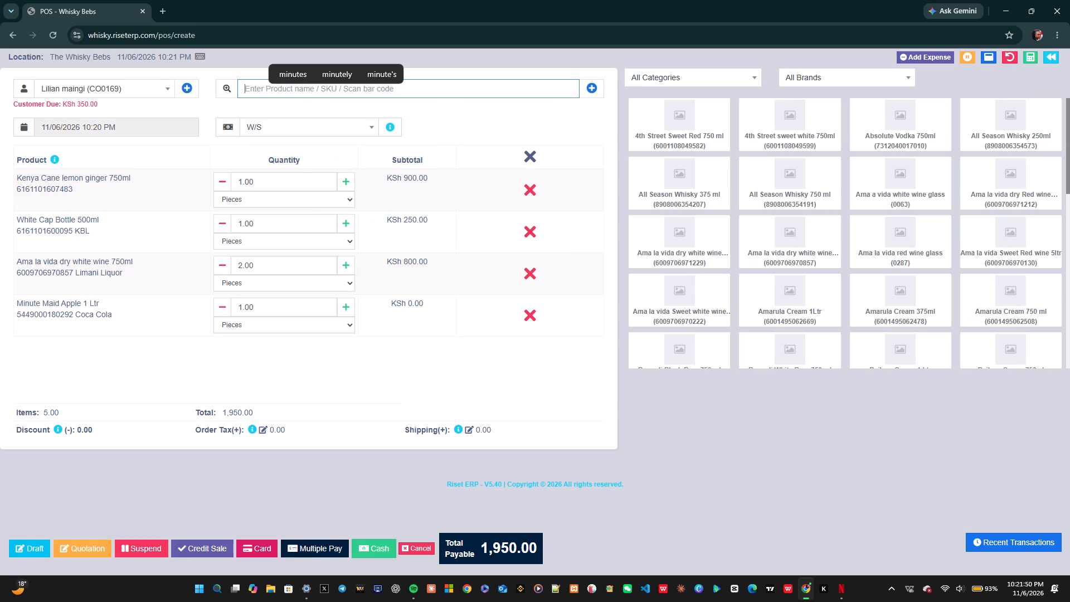
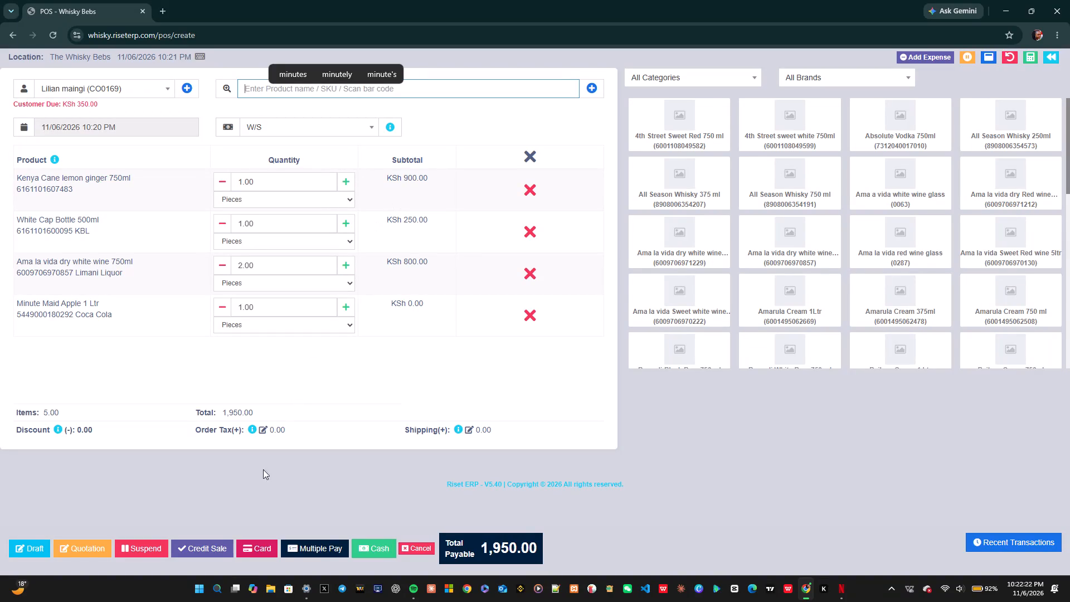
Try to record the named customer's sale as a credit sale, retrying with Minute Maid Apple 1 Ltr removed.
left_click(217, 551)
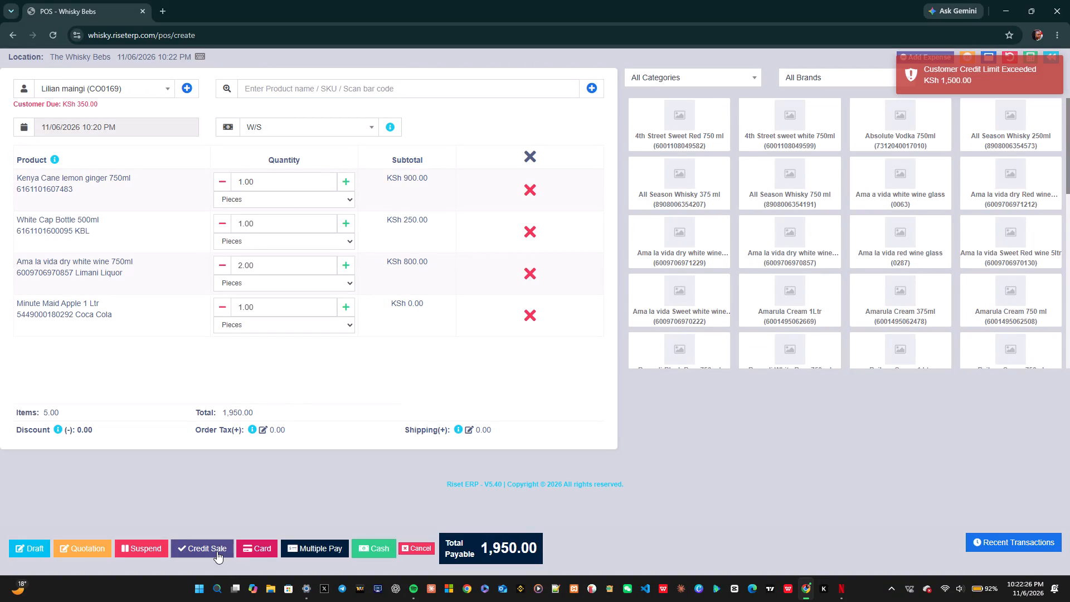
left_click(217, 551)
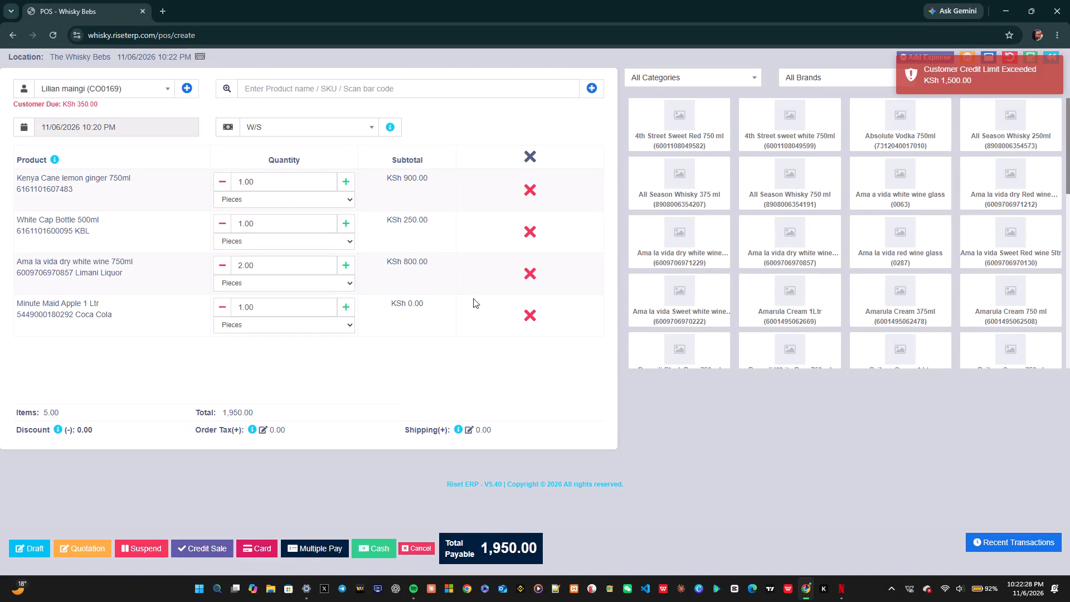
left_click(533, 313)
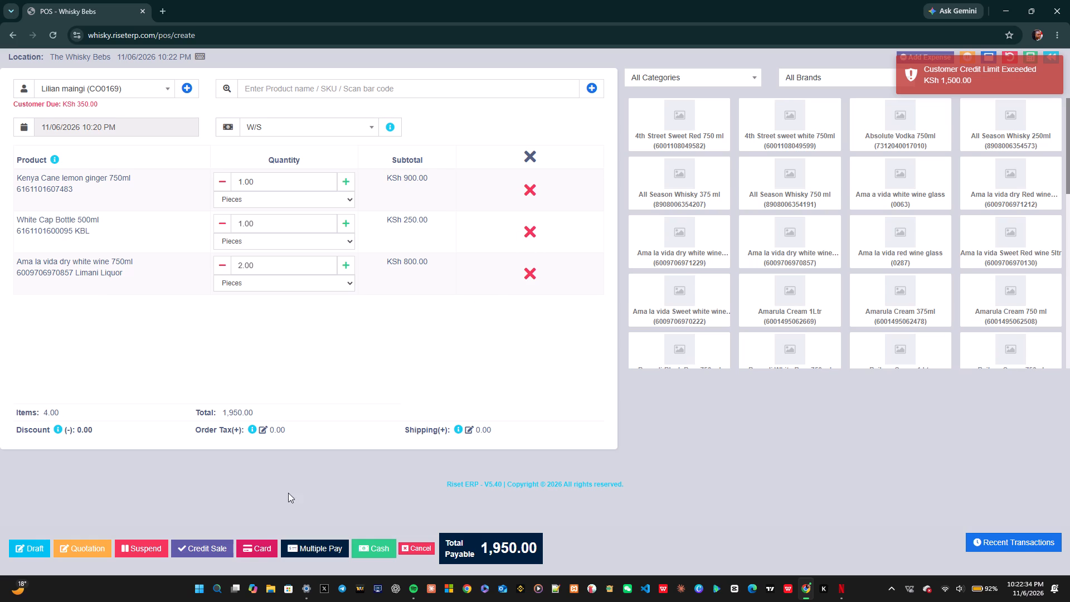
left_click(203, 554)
Remove all remaining items from the customer's sale and reopen the POS for a fresh walk-in sale.
left_click(529, 268)
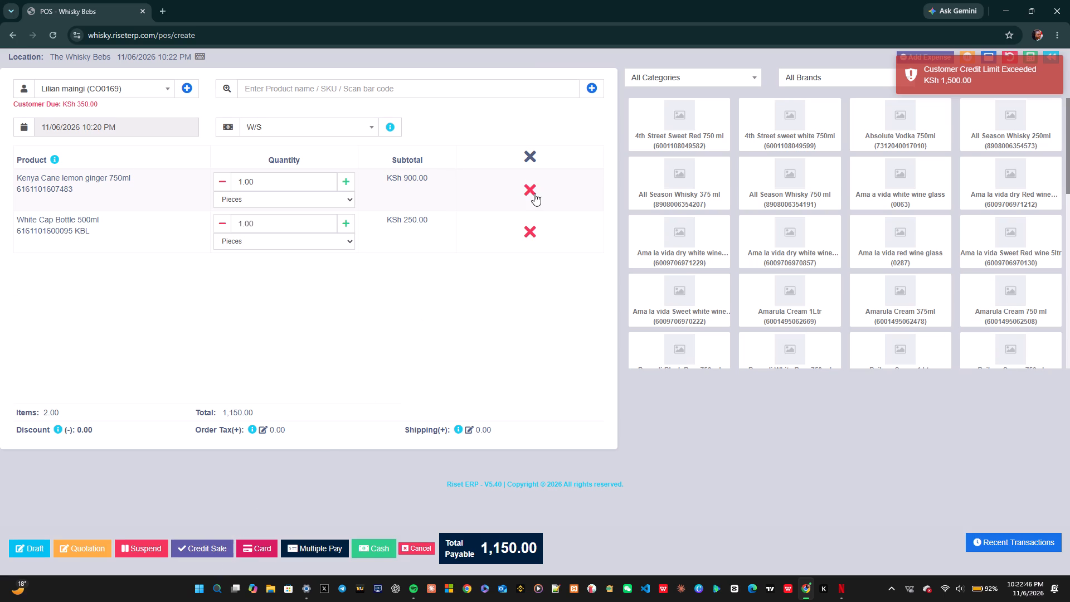
left_click(532, 227)
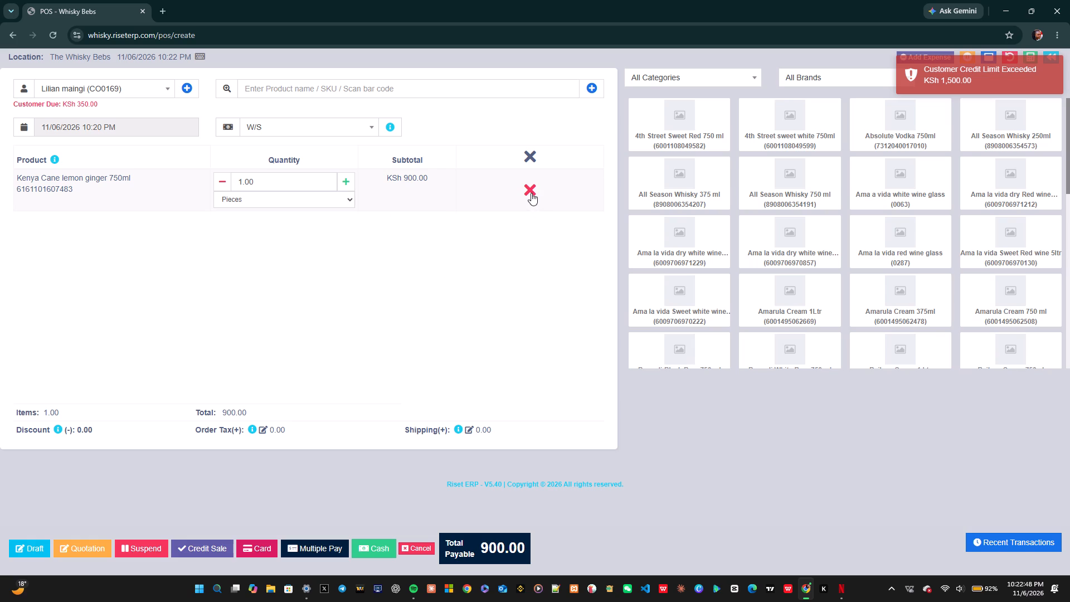
left_click(531, 193)
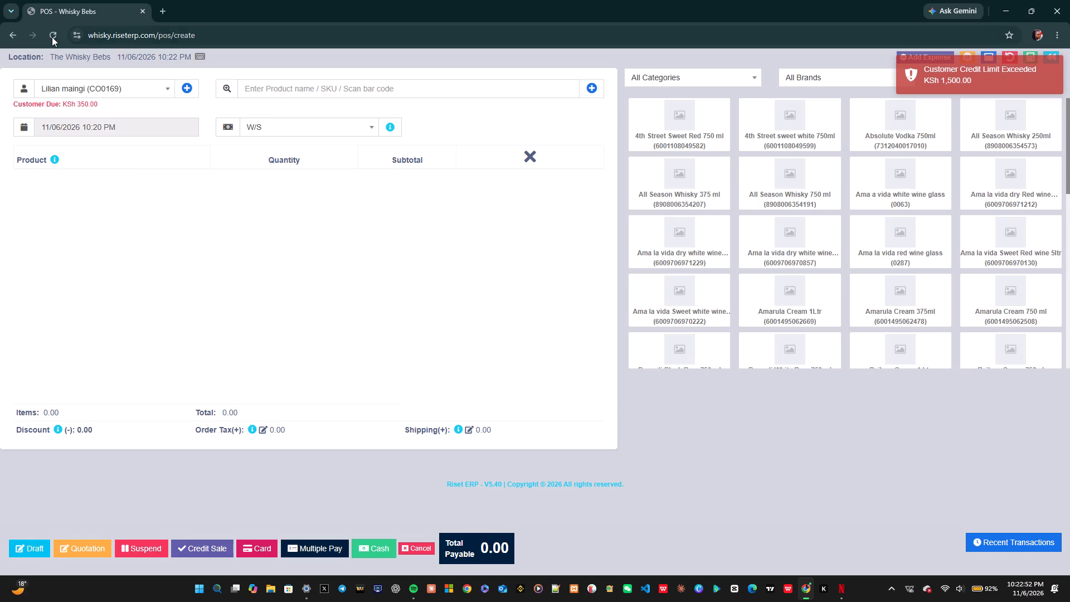
left_click(6, 30)
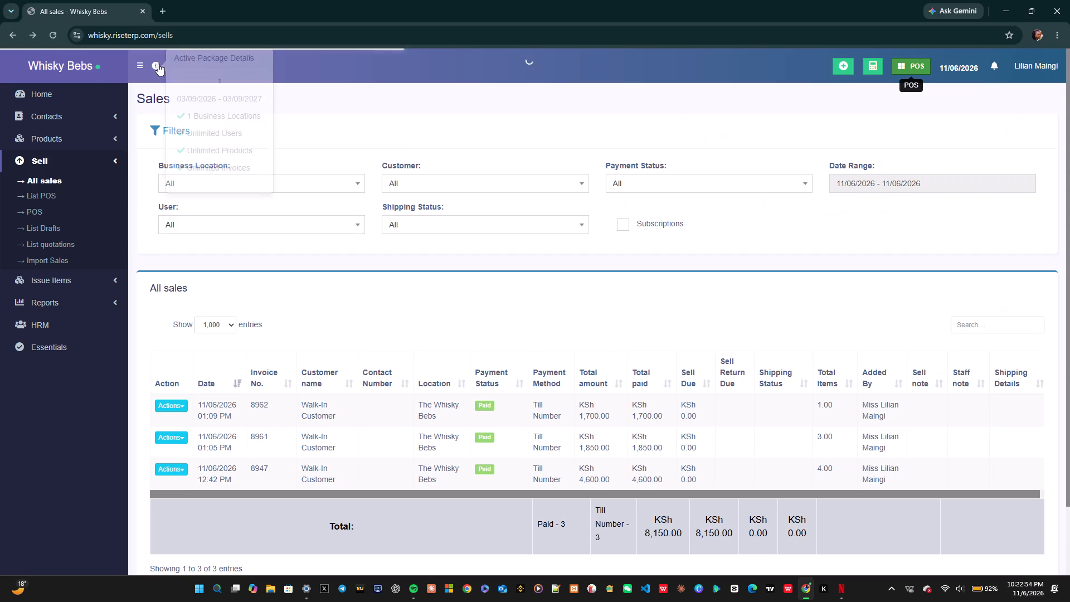
left_click(911, 67)
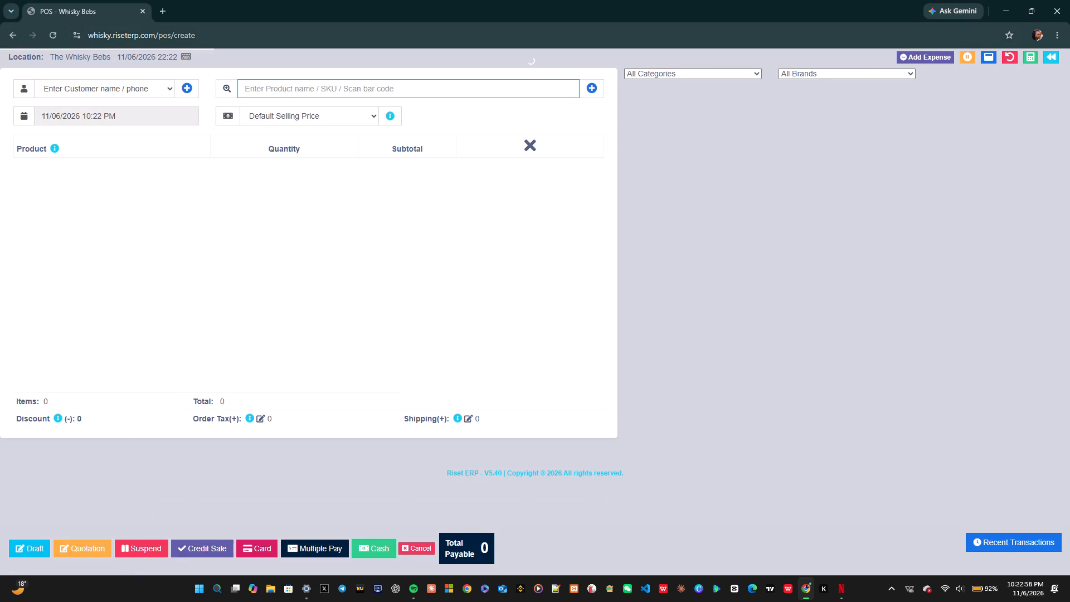
Add Minute Maid Apple 1 Ltr to the walk-in sale at the default selling price, searching for "minut".
left_click(505, 79)
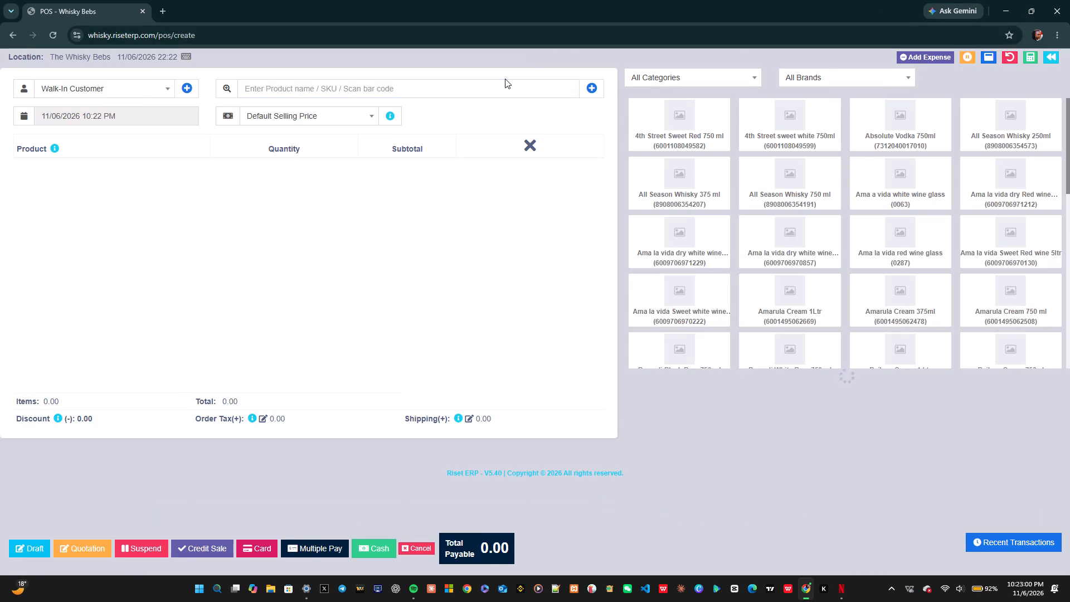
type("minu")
left_click(369, 80)
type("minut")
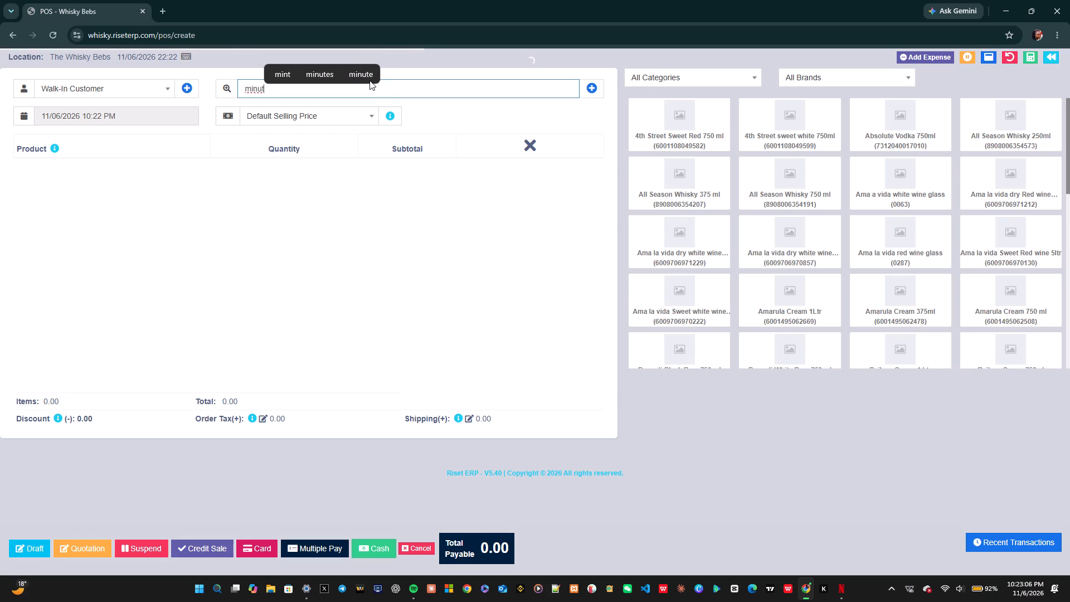
left_click(336, 120)
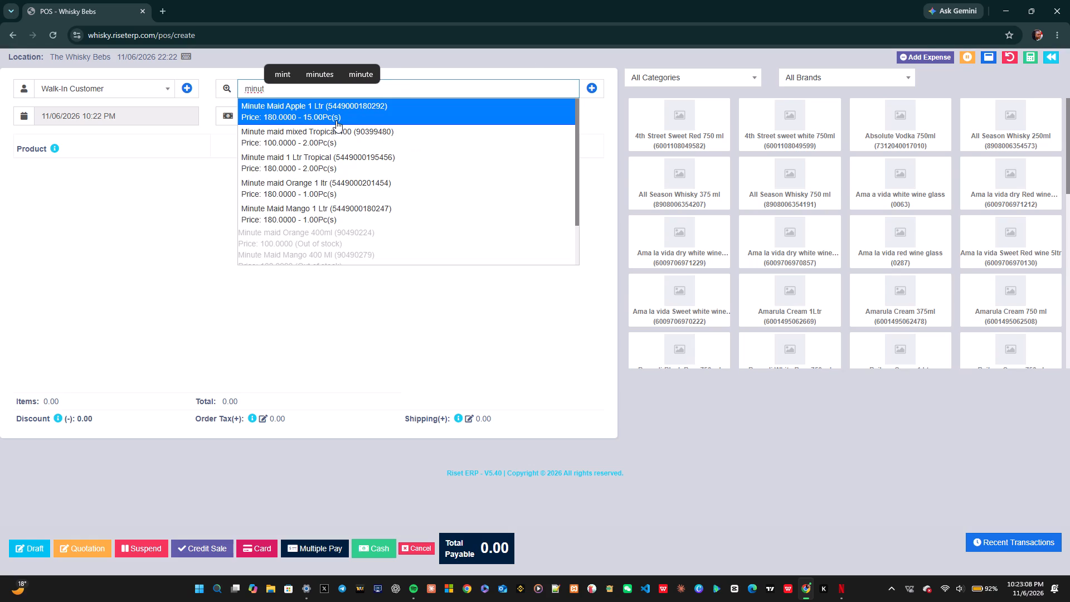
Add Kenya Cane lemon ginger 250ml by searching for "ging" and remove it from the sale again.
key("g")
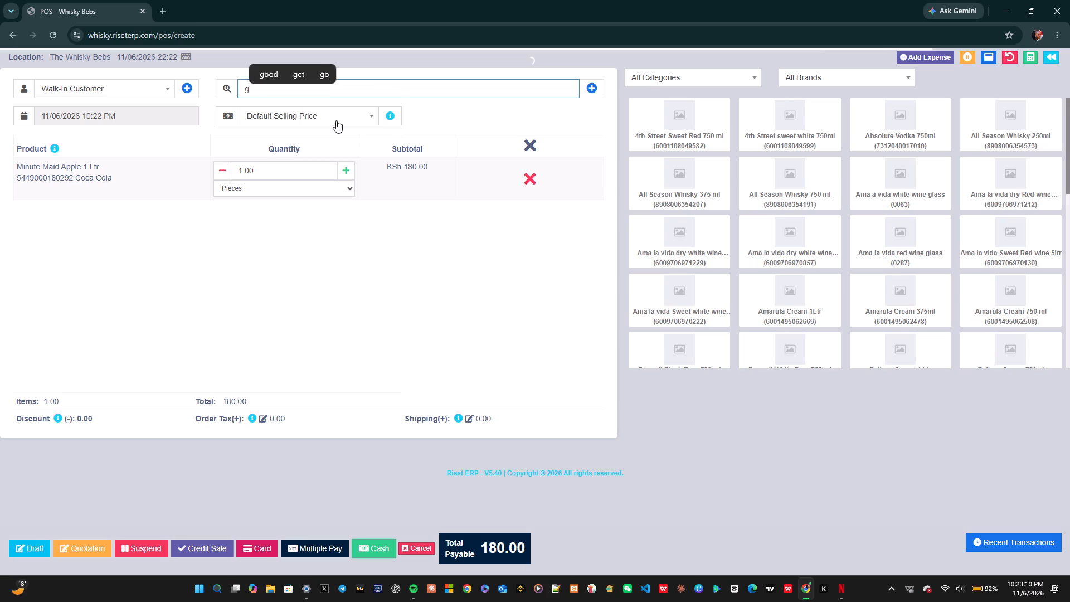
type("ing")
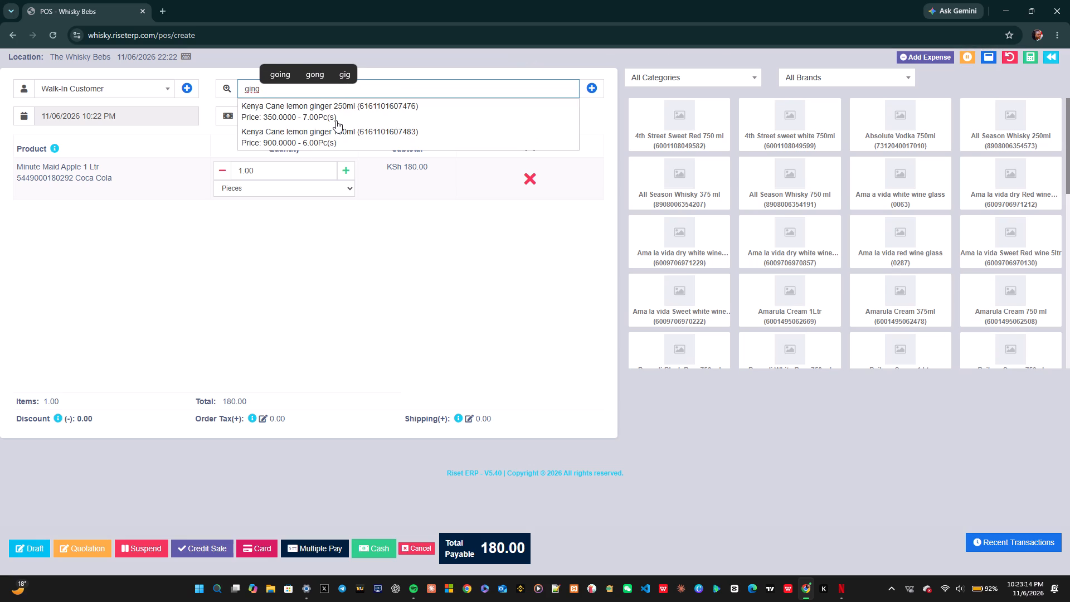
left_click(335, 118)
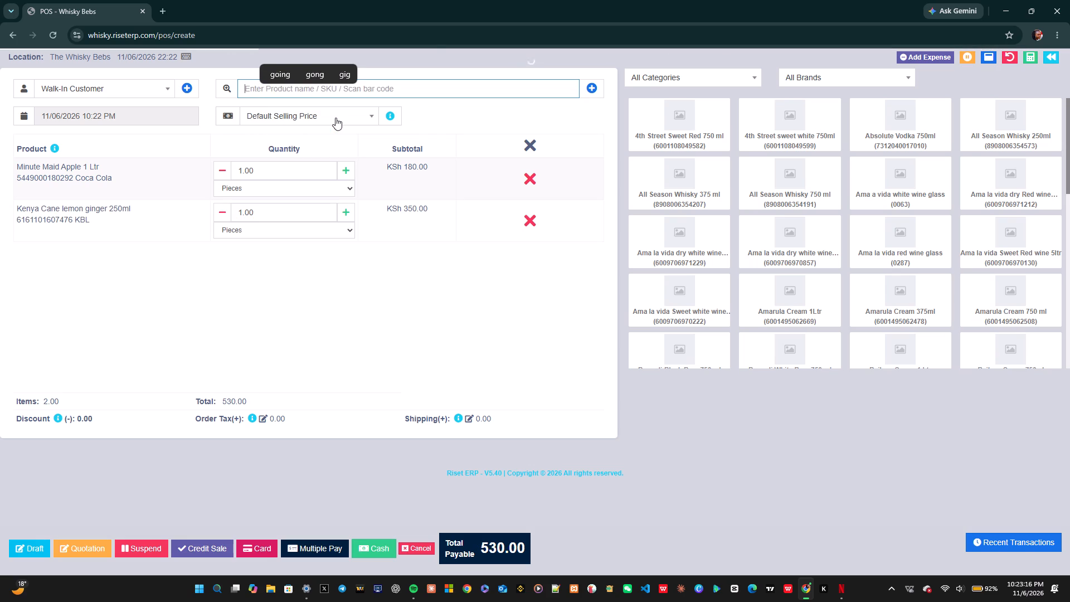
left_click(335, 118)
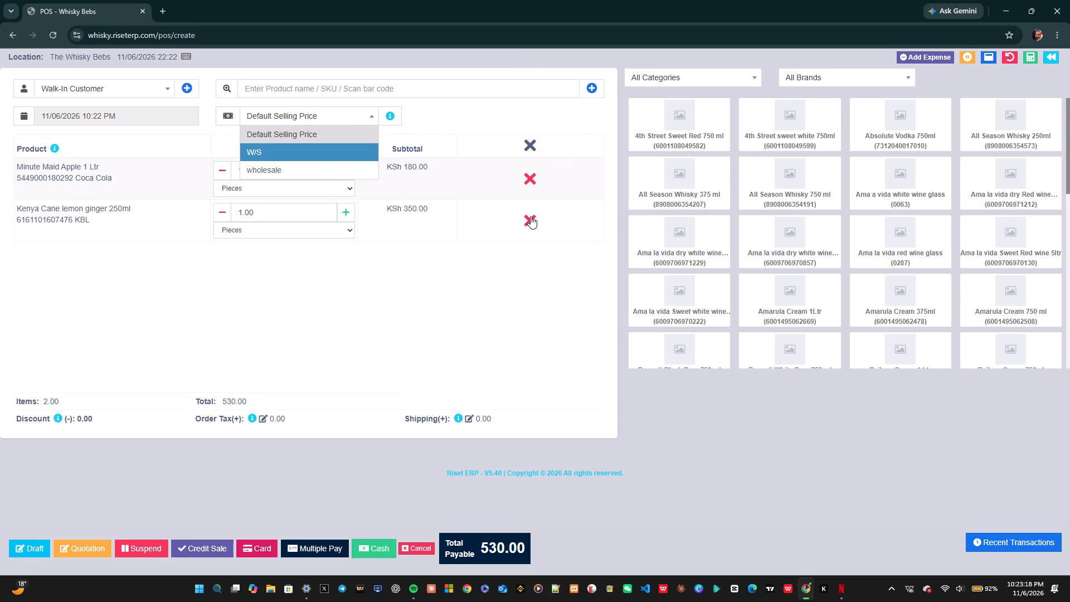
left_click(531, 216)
Add Kenya Cane lemon ginger 750ml to the sale by searching for "ging".
left_click(265, 86)
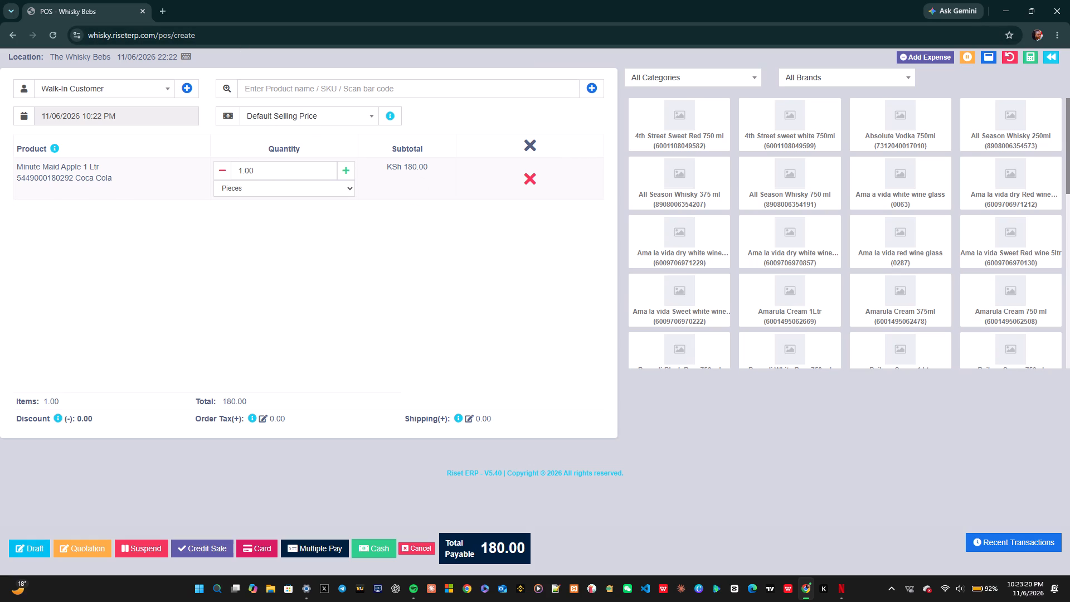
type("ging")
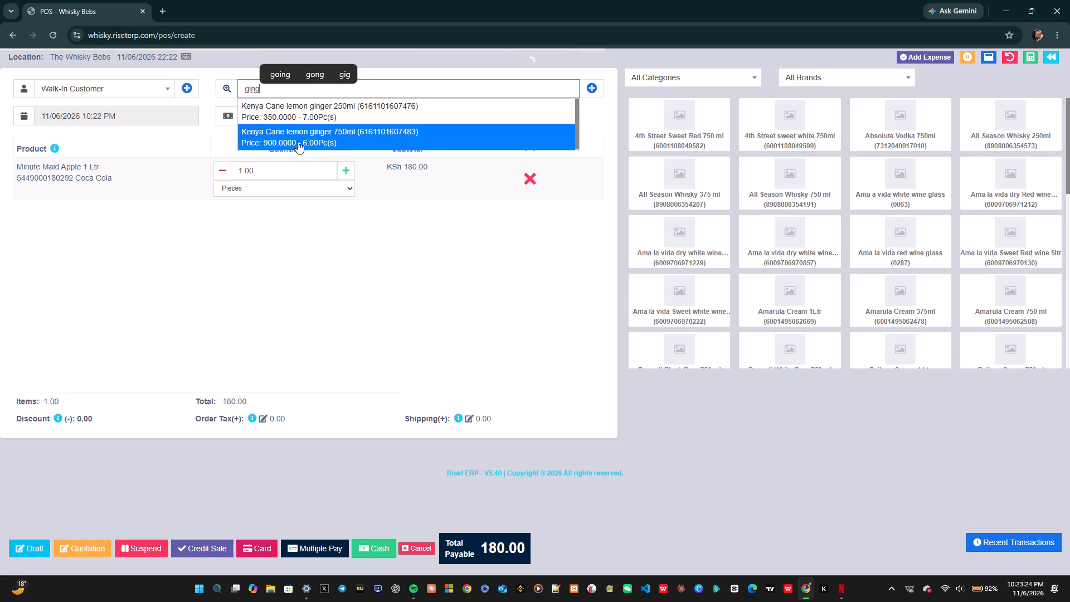
left_click(298, 141)
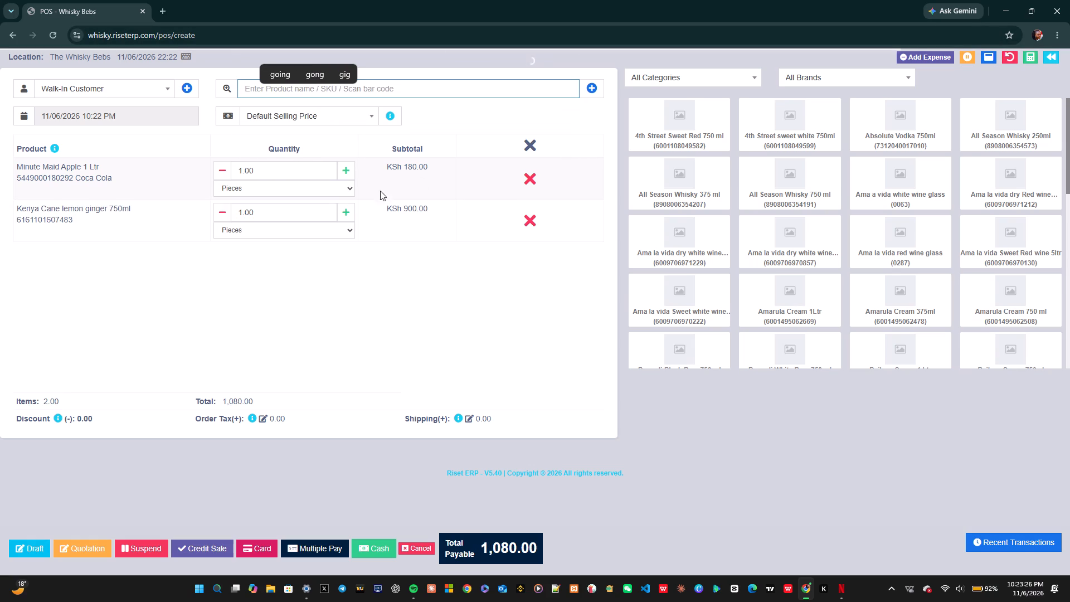
Switch the selling price group to W/S and add 2 pieces of Ama la vida dry white wine 750ml, searching for "ama".
left_click(338, 76)
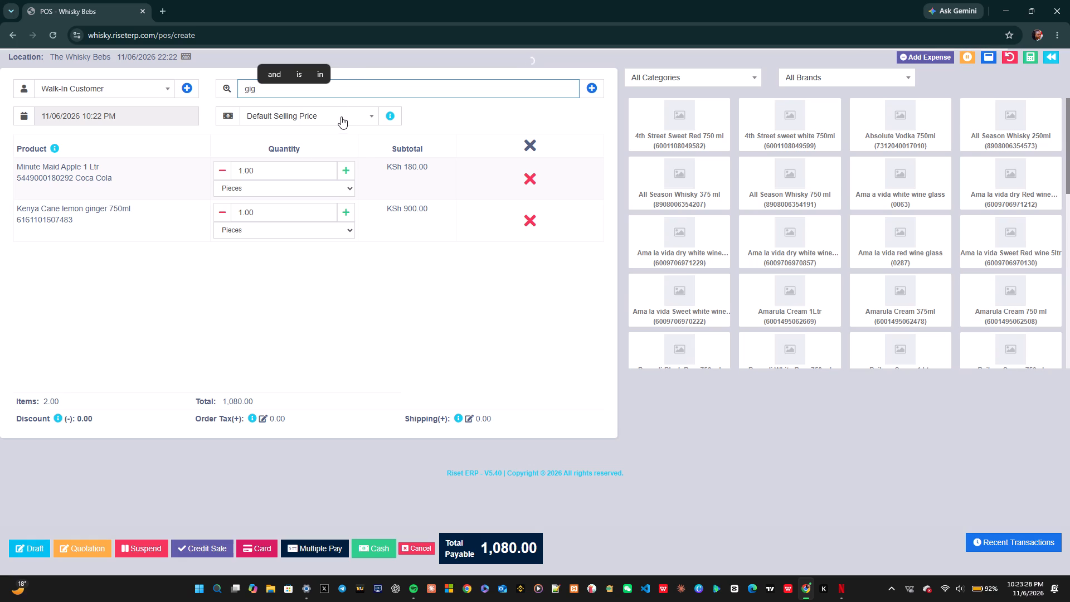
left_click(340, 115)
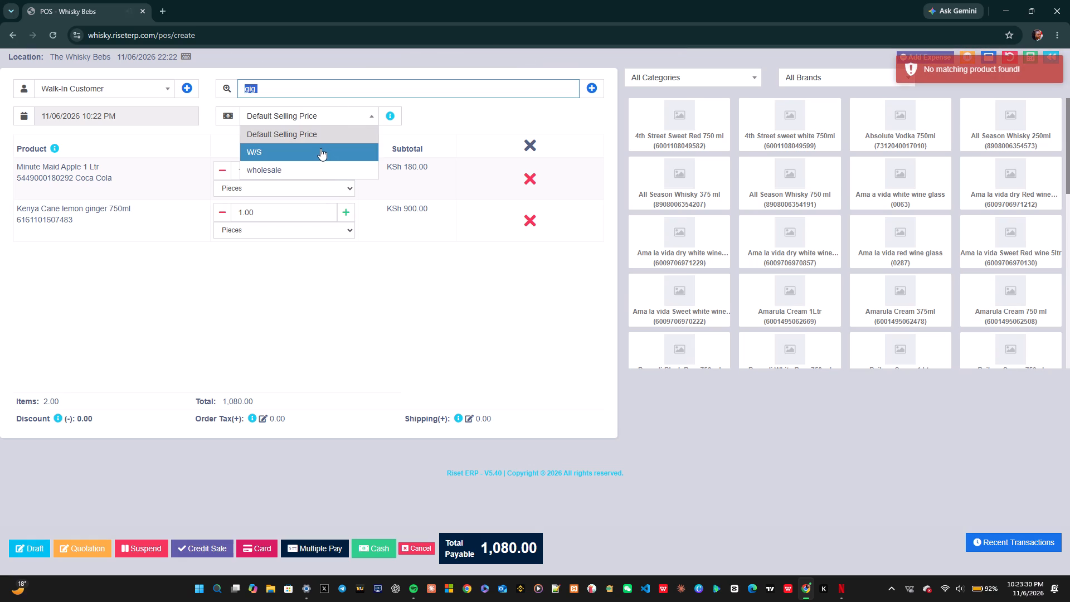
left_click(320, 148)
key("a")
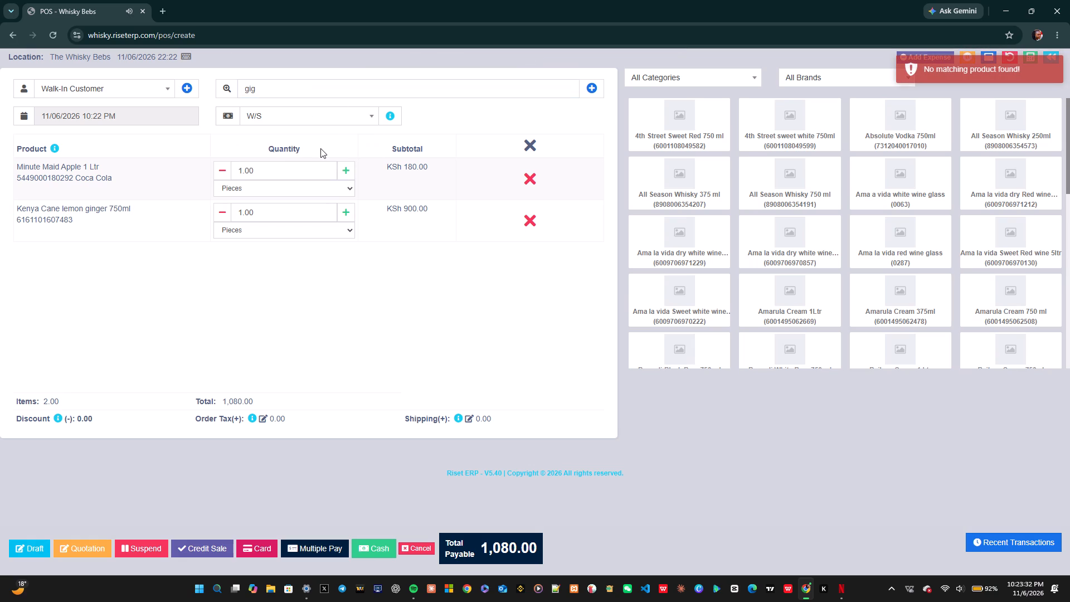
left_click(299, 84)
key("BackSpace")
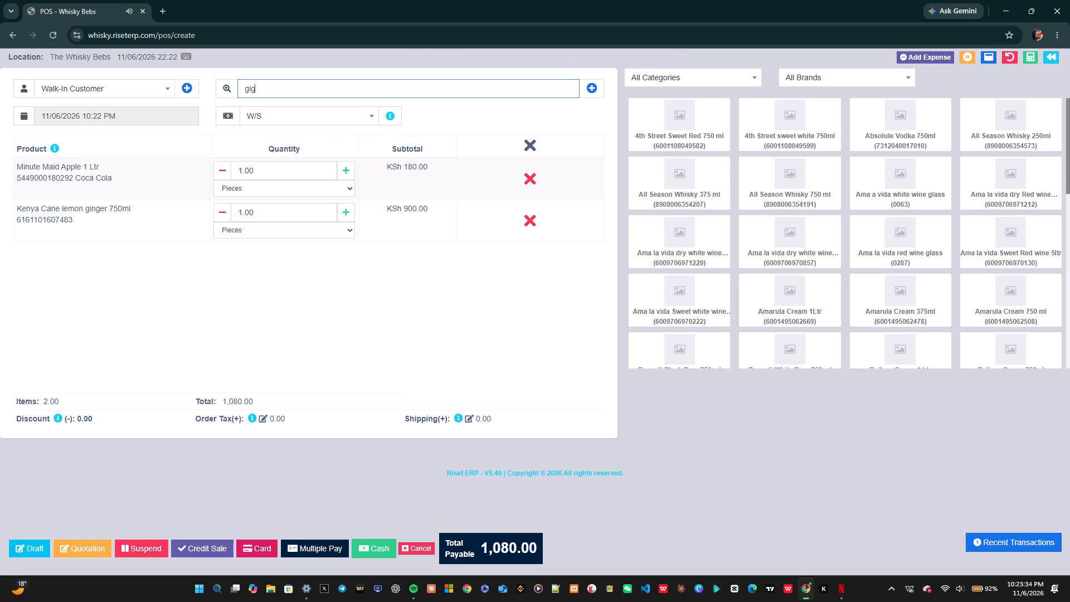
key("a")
key("BackSpace")
key("BackSpace")
key("BackSpace")
key("BackSpace")
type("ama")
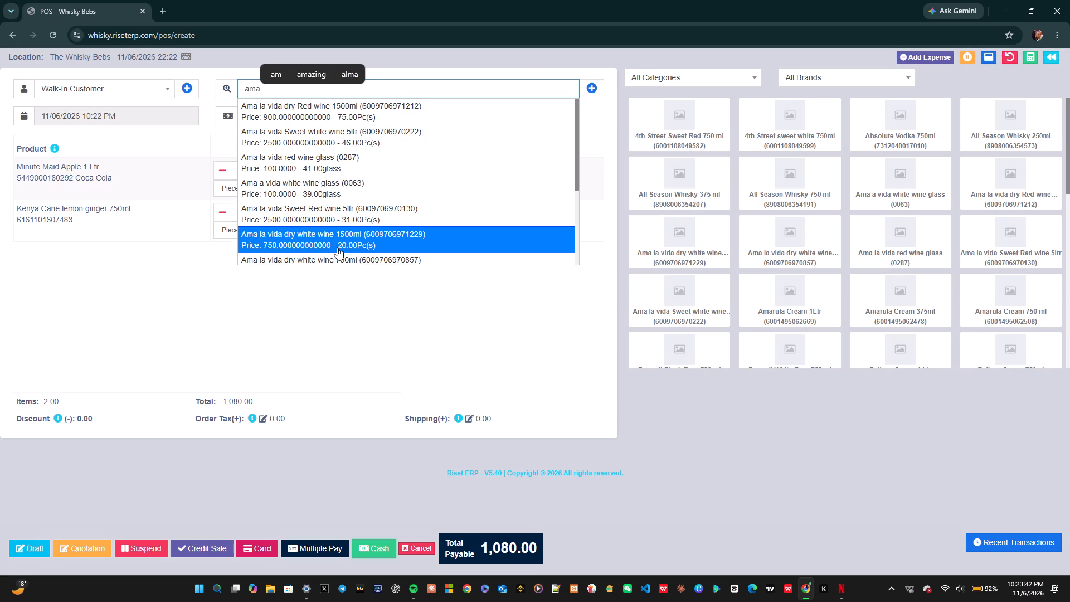
left_click(336, 251)
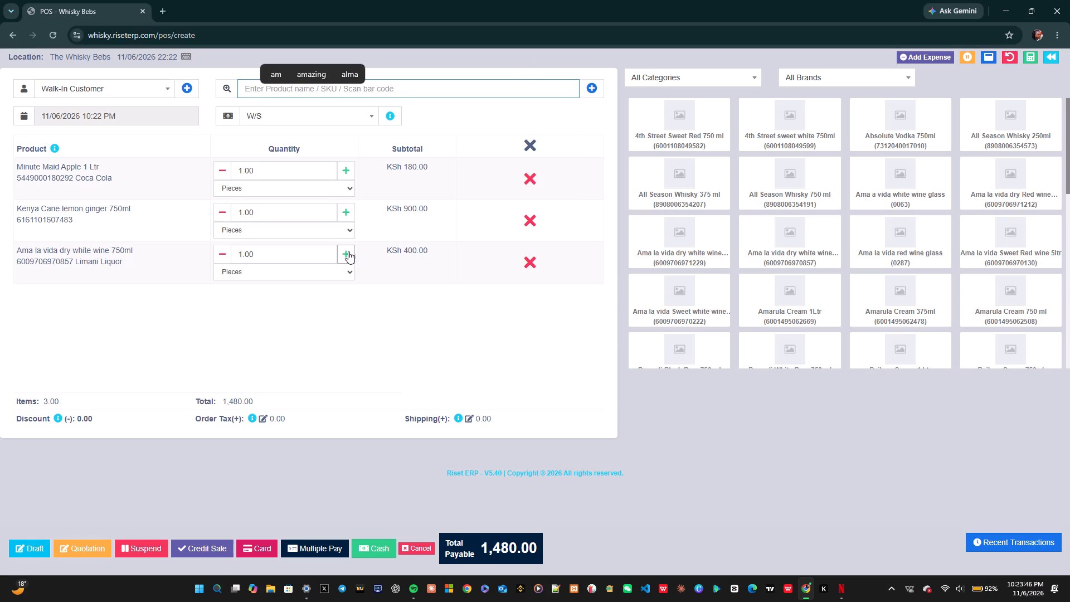
left_click(343, 253)
Return the price group to Default Selling Price and add White Cap Bottle 500ml, searching for "white".
left_click(332, 120)
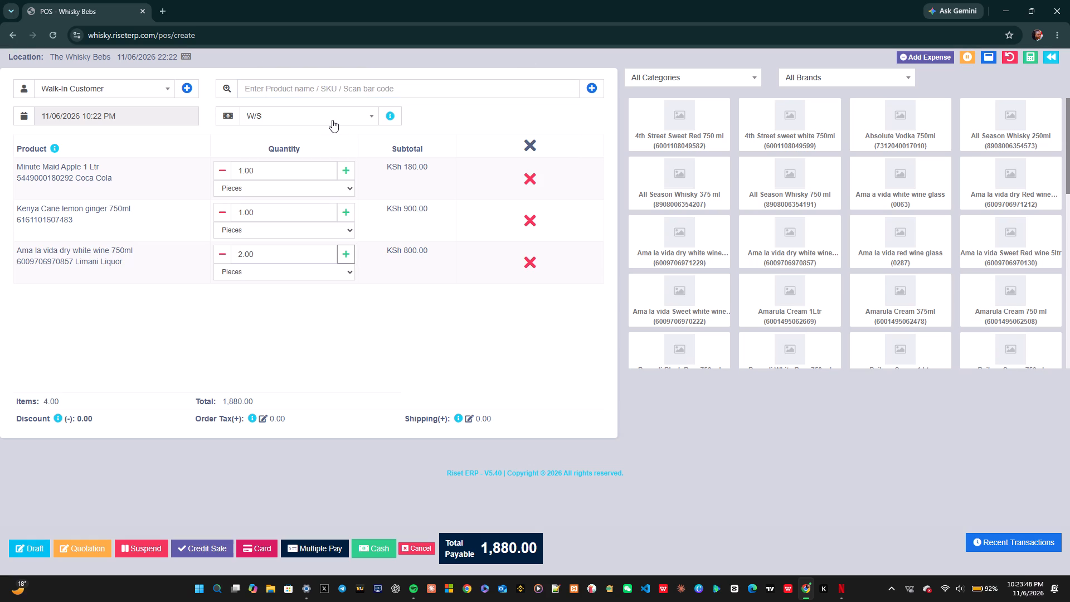
left_click(327, 129)
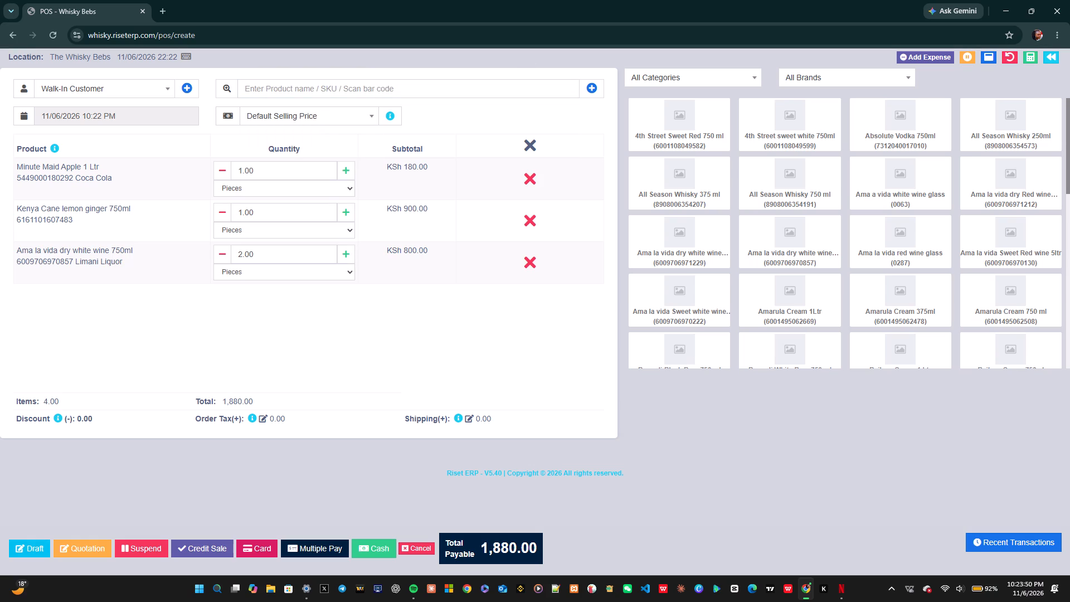
left_click(312, 88)
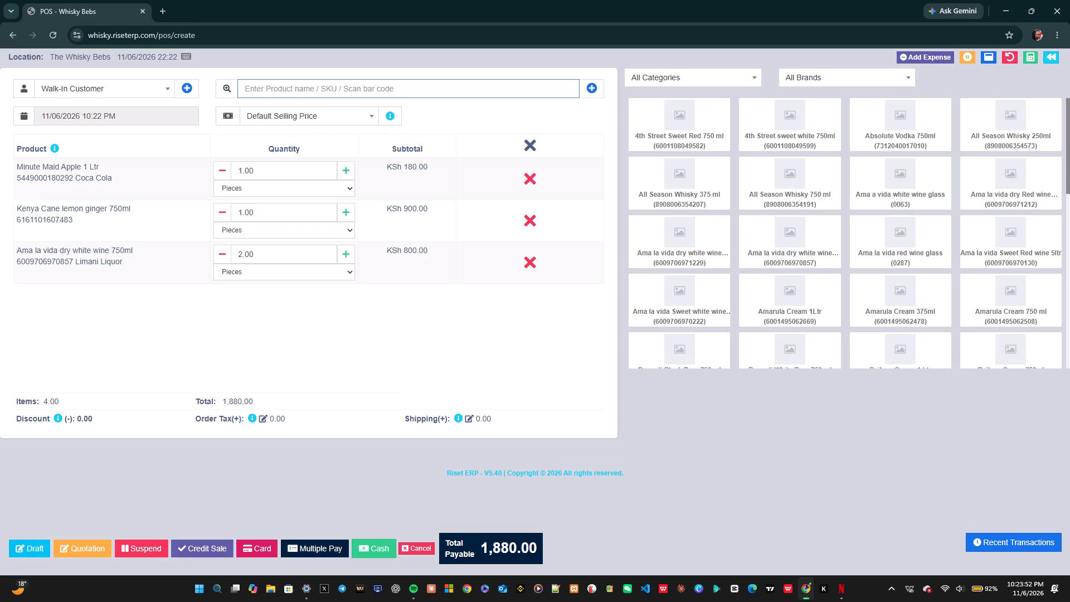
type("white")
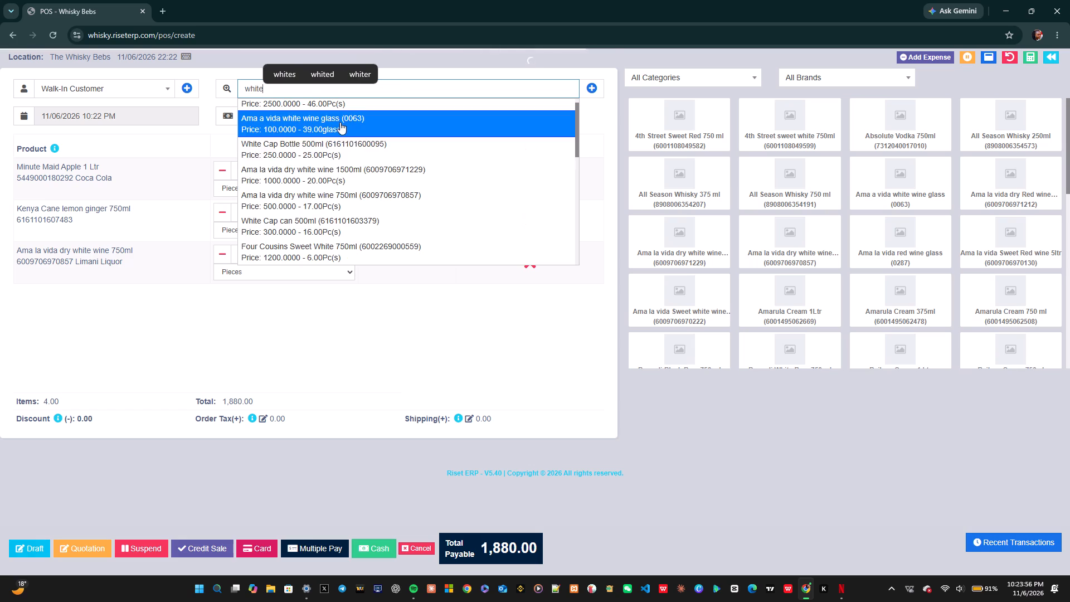
left_click(335, 152)
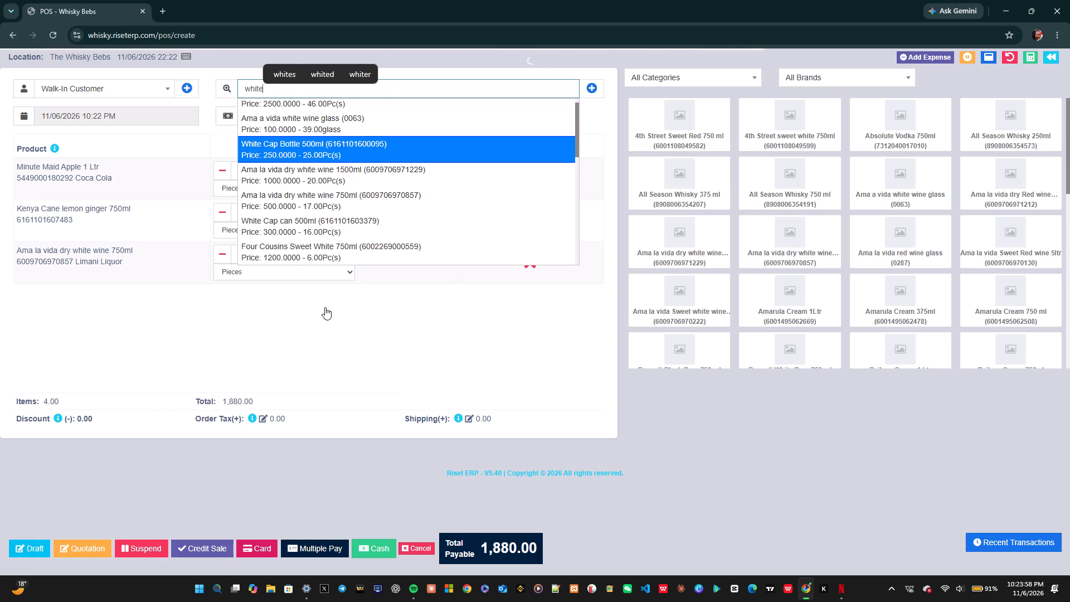
Pay the full sale amount with Till Number as the payment method and finalize the payment.
left_click(318, 550)
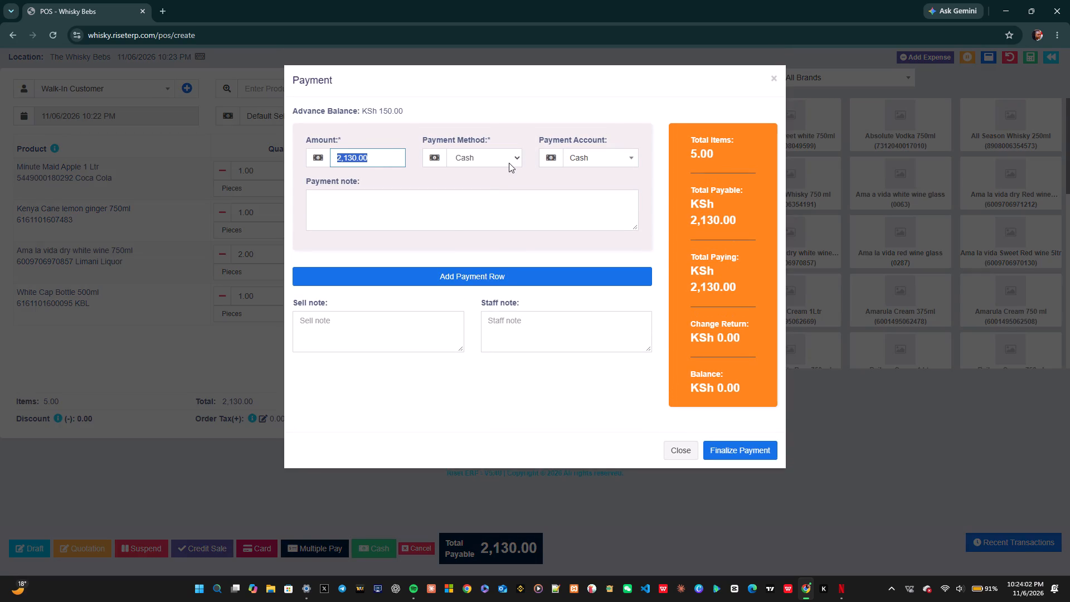
left_click(509, 163)
left_click(490, 264)
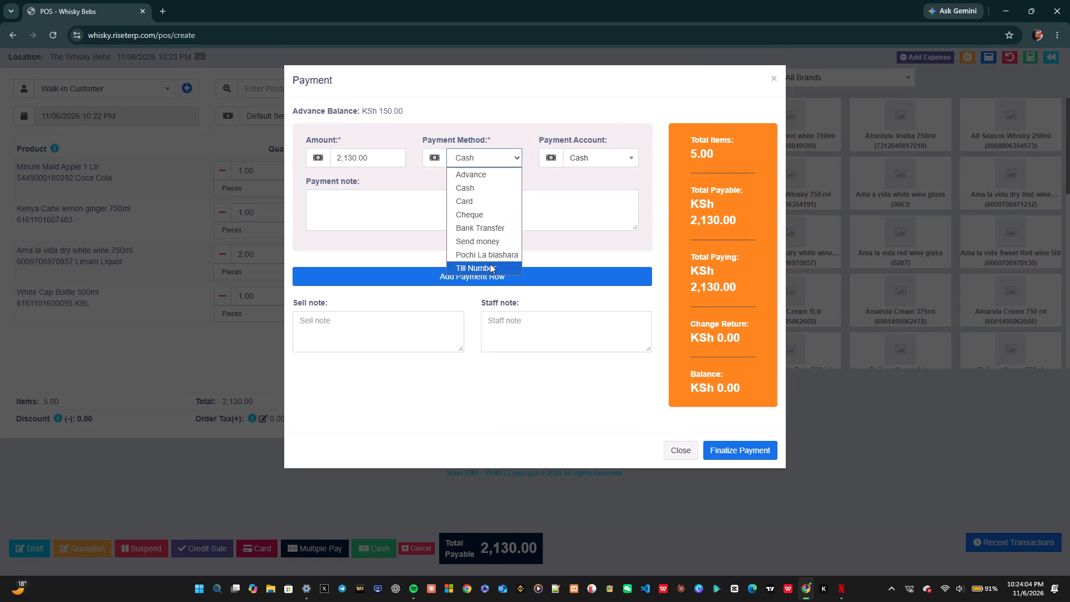
left_click(715, 452)
left_click(715, 452)
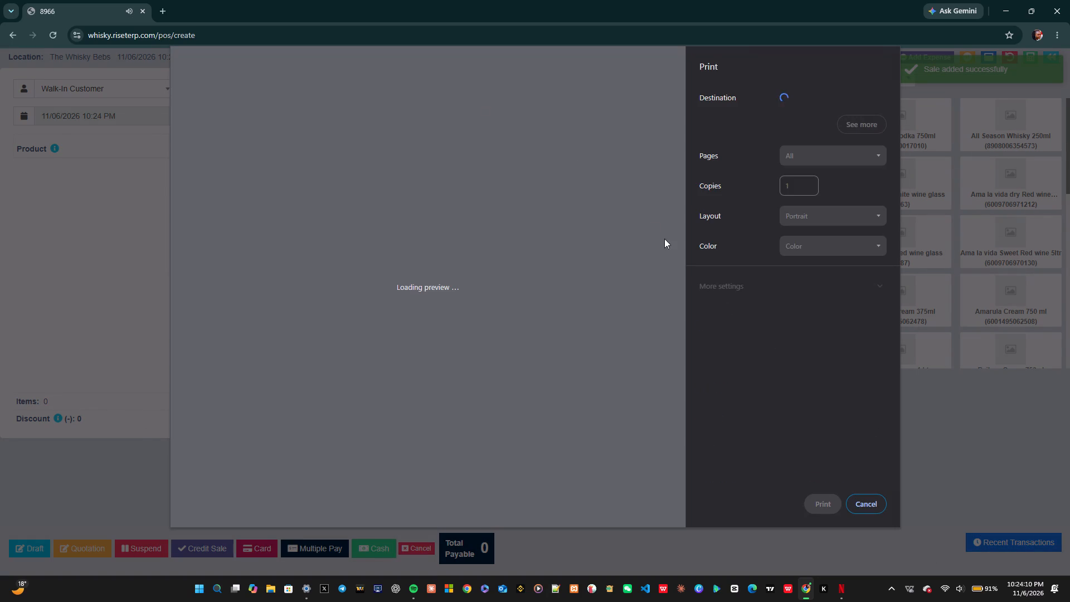
Cancel printing the receipt of the finalized sale.
left_click(870, 506)
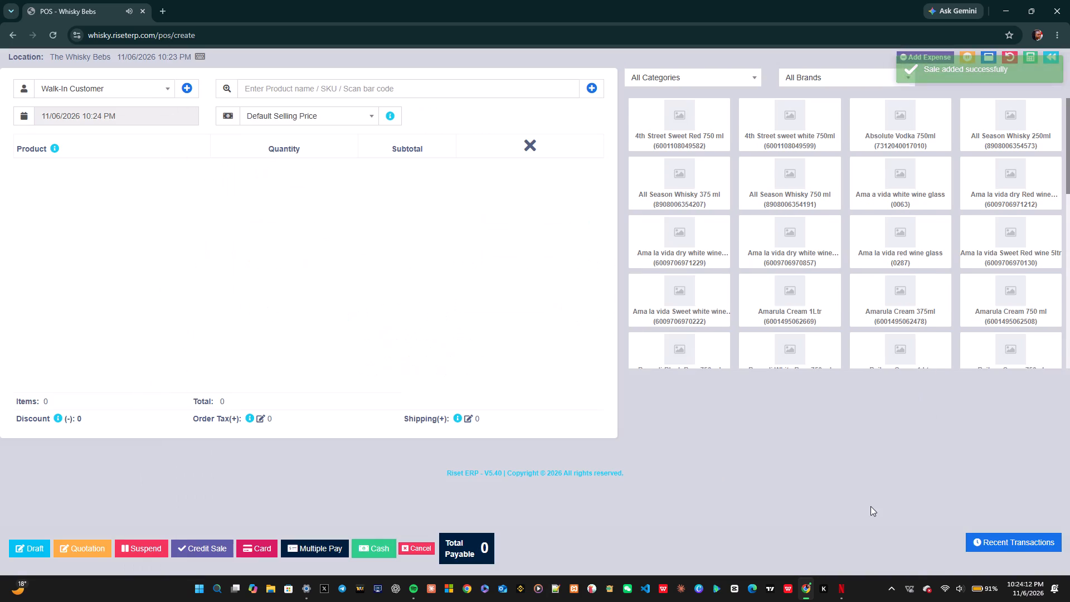
left_click(394, 83)
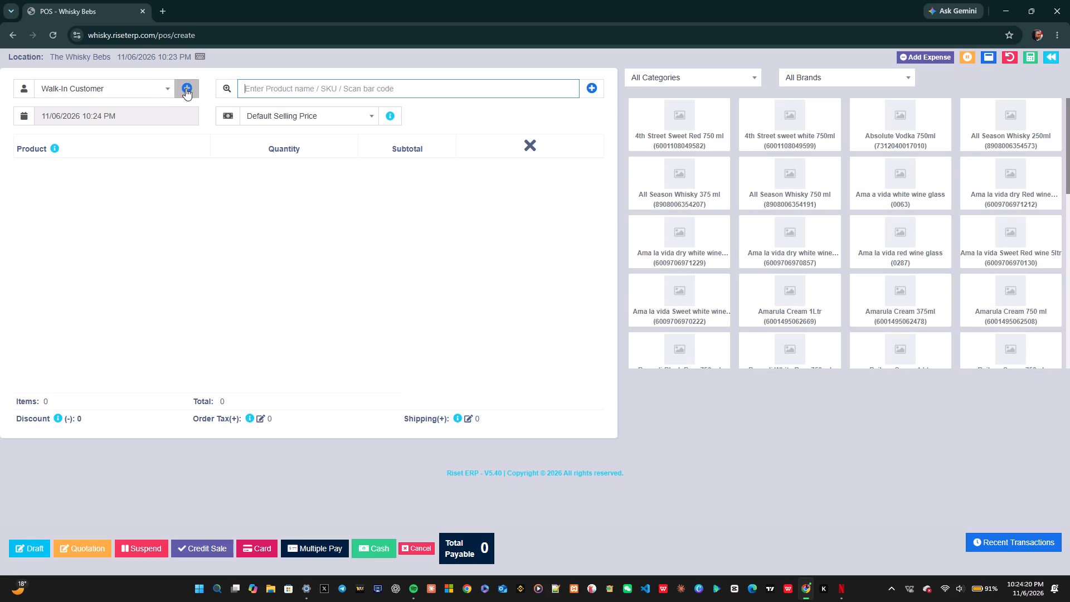
left_click(111, 81)
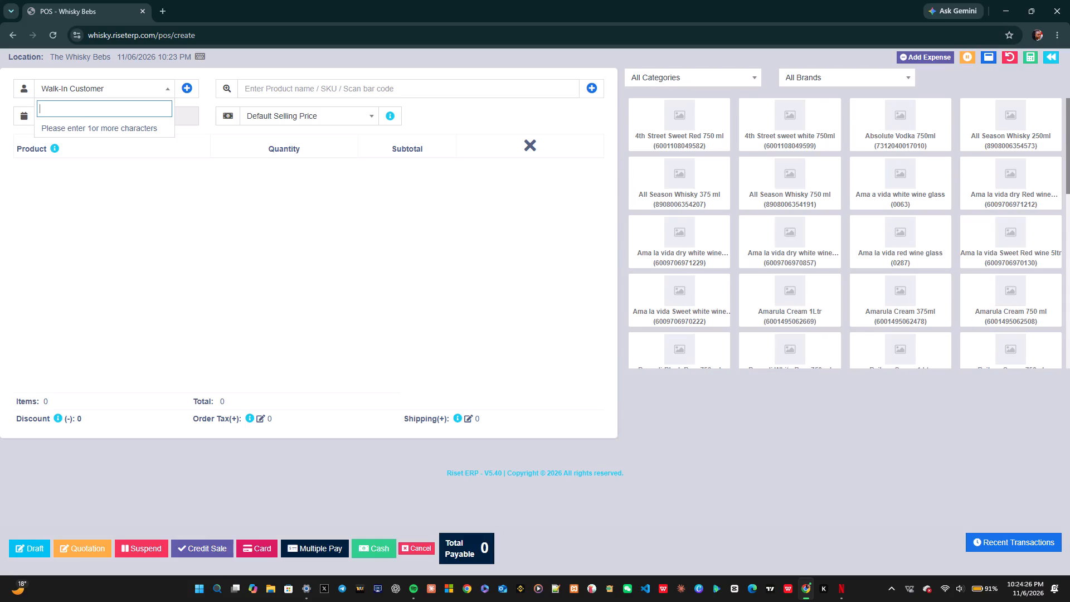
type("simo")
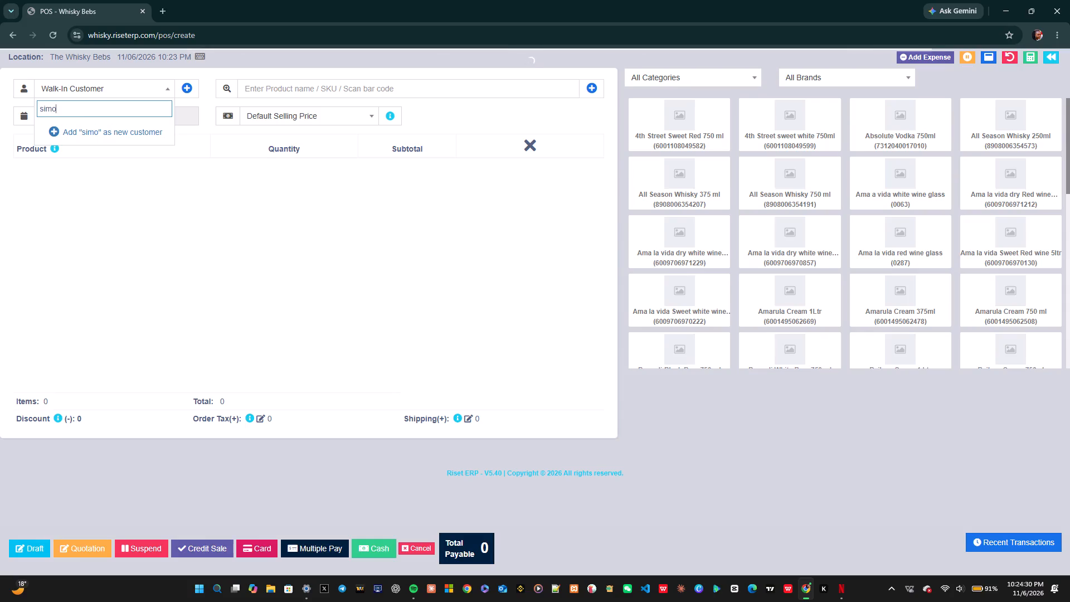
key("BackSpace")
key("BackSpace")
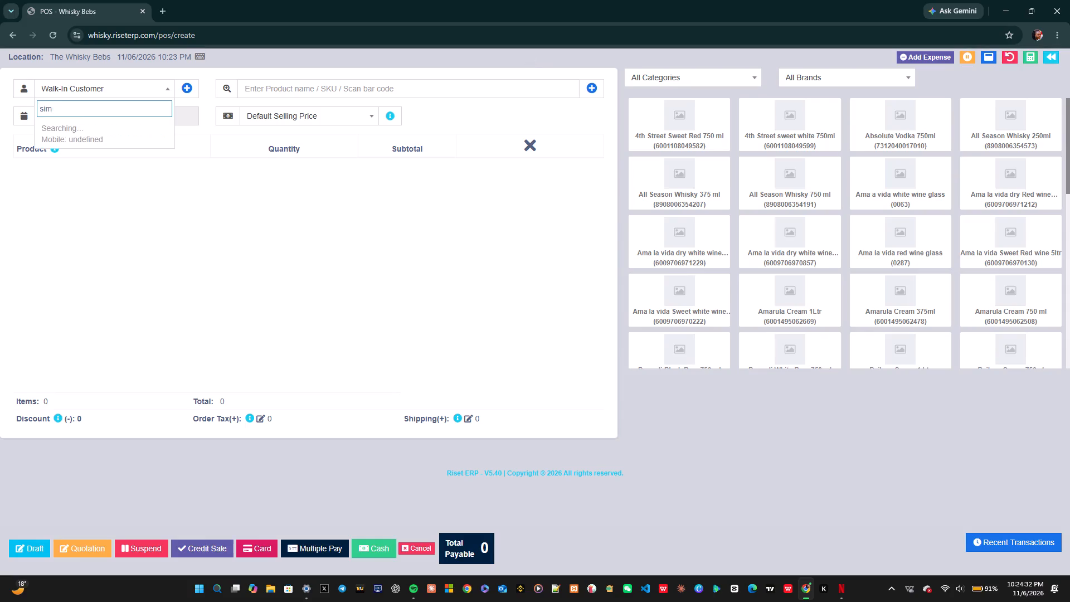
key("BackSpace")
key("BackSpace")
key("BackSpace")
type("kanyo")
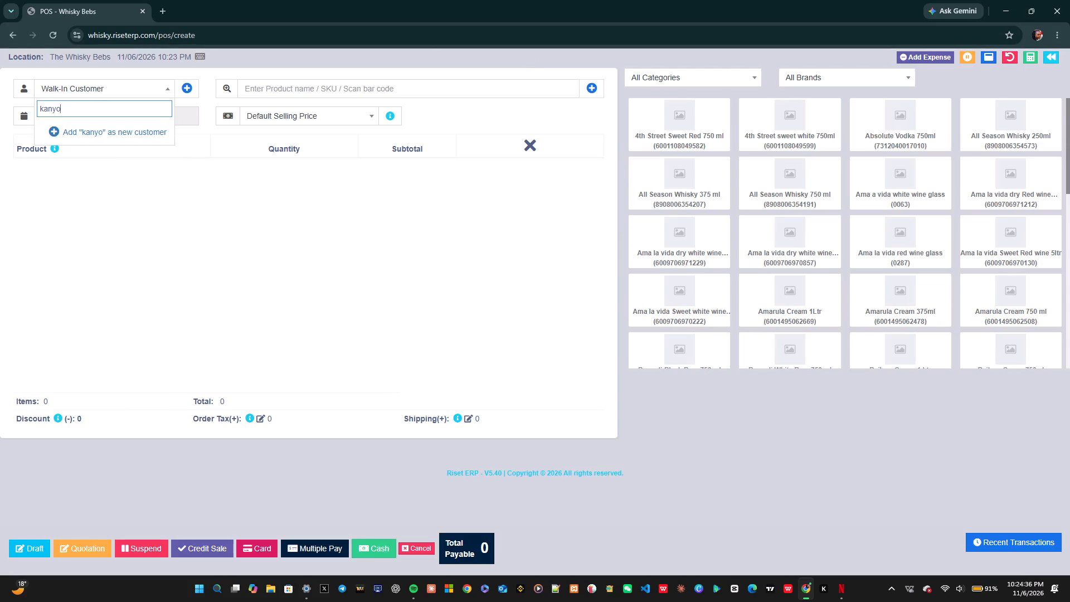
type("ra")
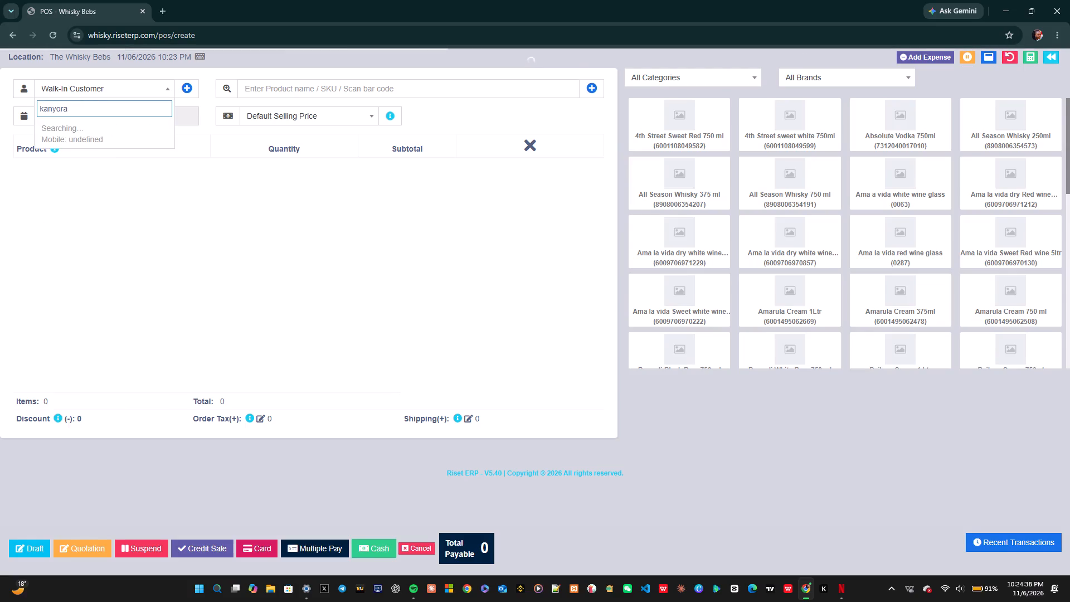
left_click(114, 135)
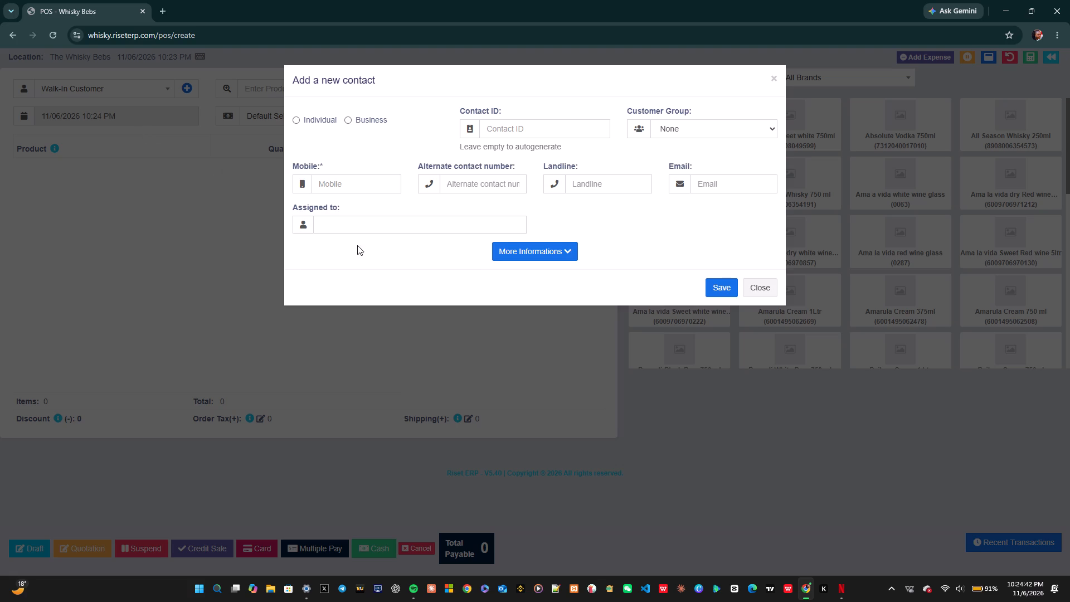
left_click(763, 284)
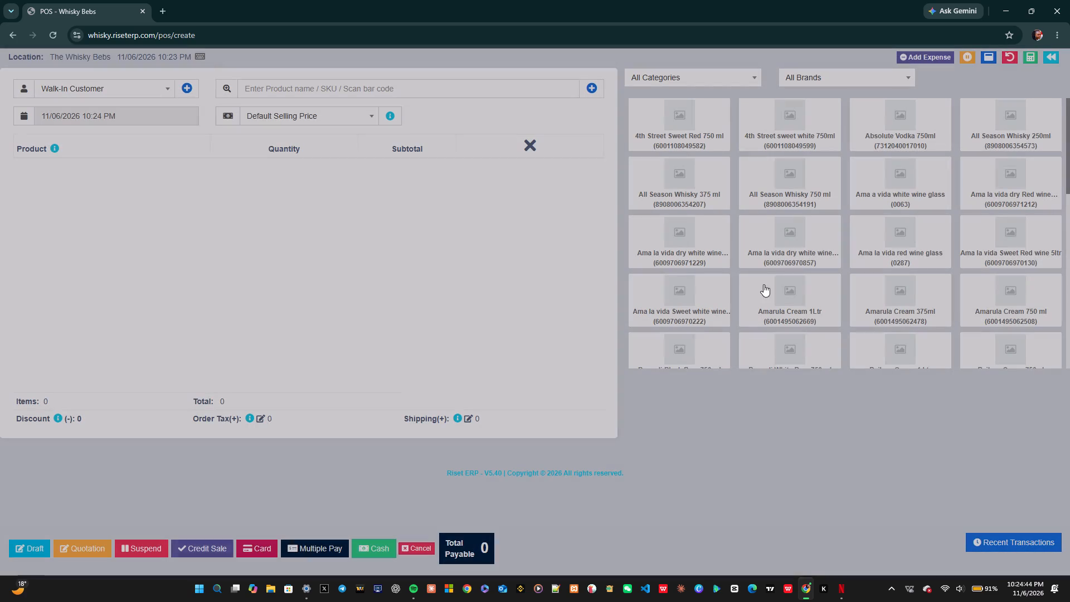
Search the customer list again for "kanyora" and clear the search text.
left_click(143, 90)
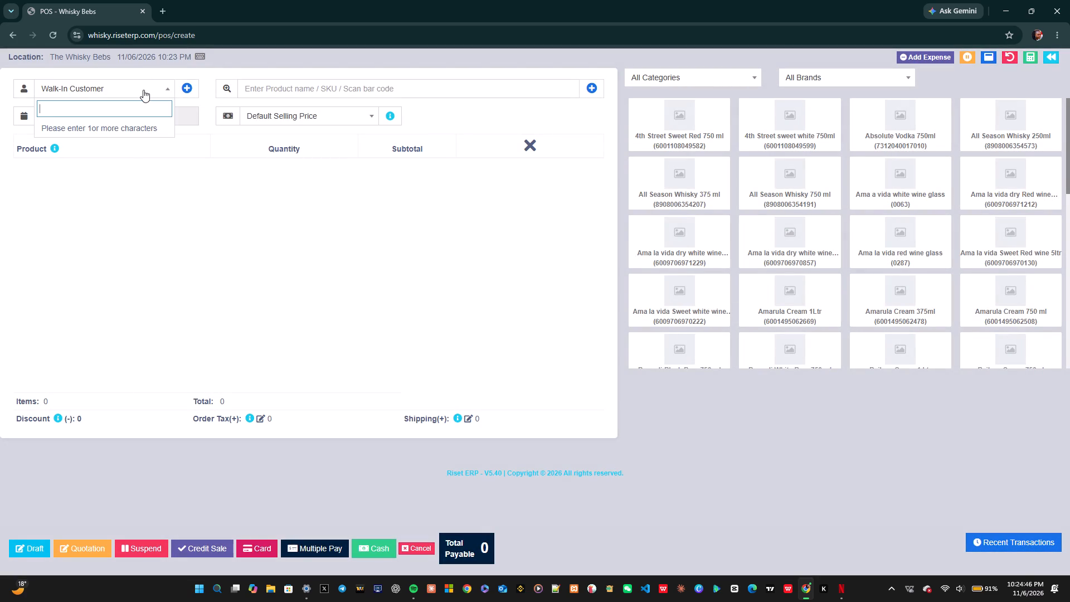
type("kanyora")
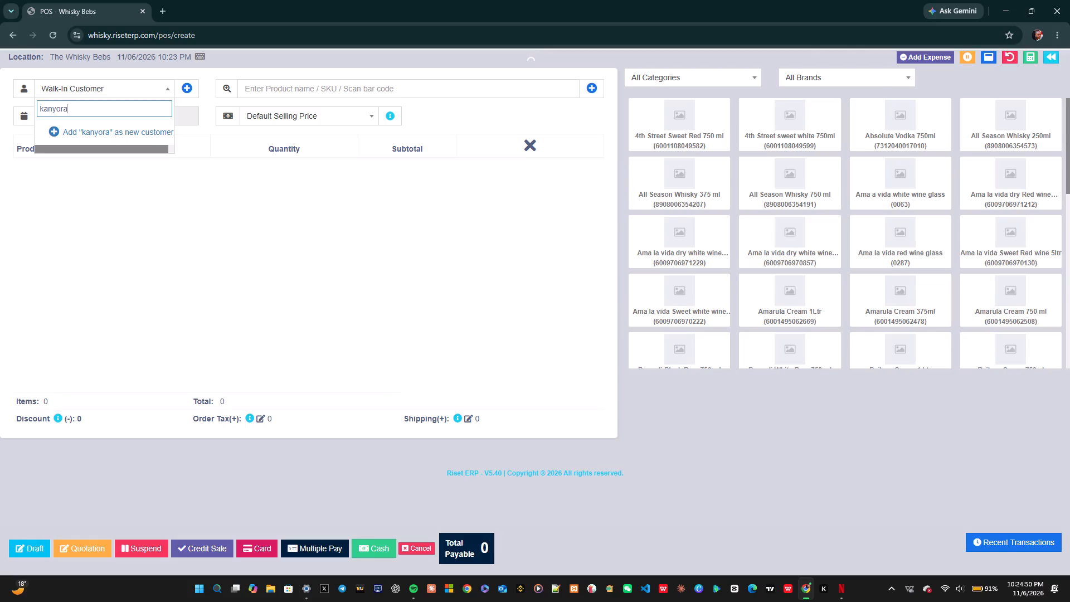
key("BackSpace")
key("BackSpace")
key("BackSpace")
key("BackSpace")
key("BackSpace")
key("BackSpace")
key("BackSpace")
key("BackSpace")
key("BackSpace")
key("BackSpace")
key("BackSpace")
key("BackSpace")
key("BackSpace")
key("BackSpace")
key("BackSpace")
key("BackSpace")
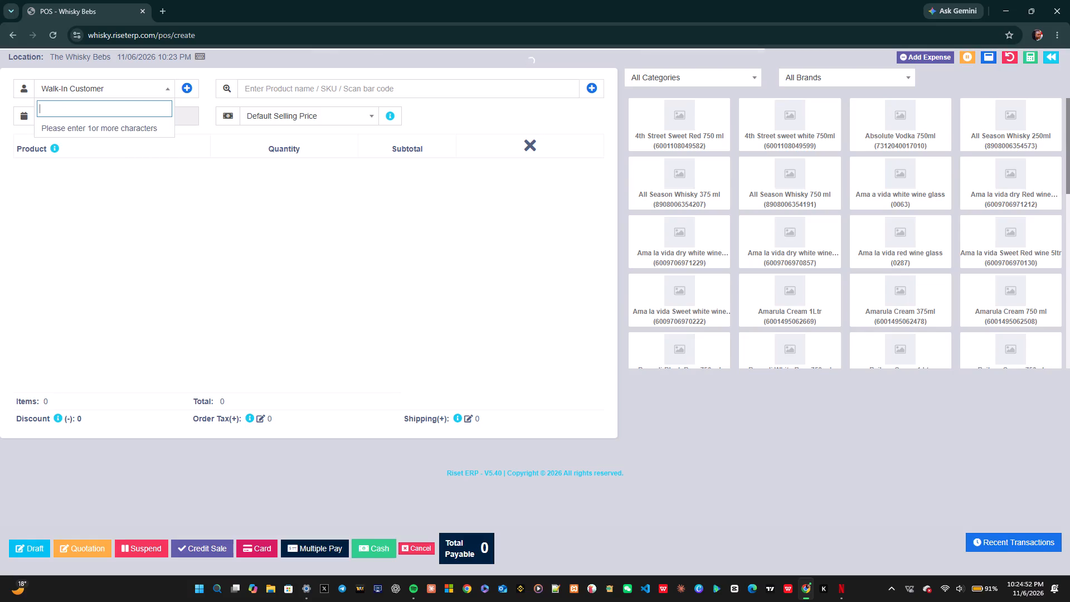
Search the customer list for the buyer using different spellings of the first name.
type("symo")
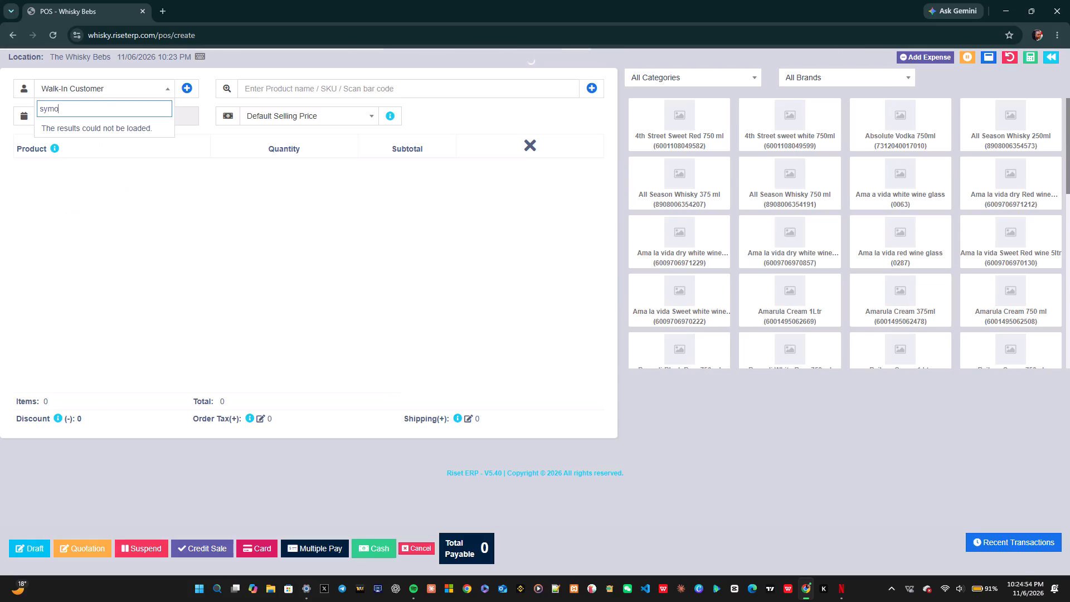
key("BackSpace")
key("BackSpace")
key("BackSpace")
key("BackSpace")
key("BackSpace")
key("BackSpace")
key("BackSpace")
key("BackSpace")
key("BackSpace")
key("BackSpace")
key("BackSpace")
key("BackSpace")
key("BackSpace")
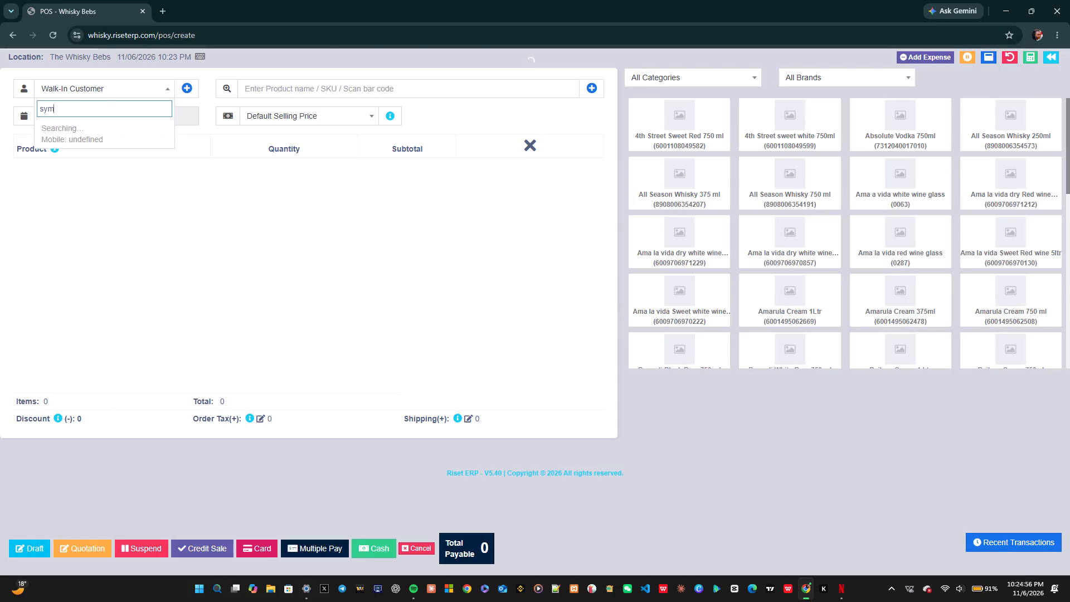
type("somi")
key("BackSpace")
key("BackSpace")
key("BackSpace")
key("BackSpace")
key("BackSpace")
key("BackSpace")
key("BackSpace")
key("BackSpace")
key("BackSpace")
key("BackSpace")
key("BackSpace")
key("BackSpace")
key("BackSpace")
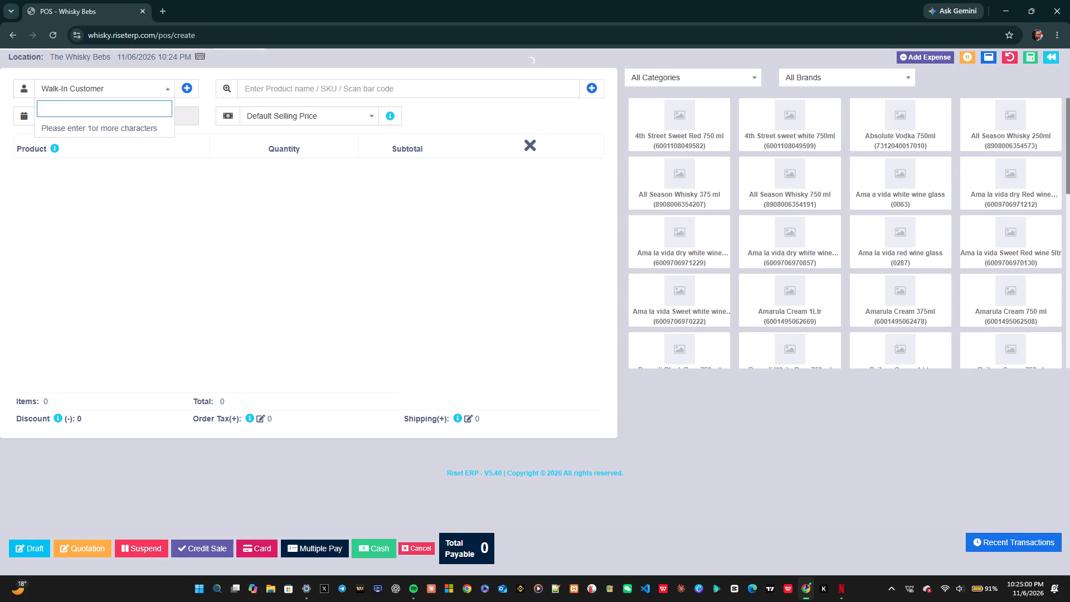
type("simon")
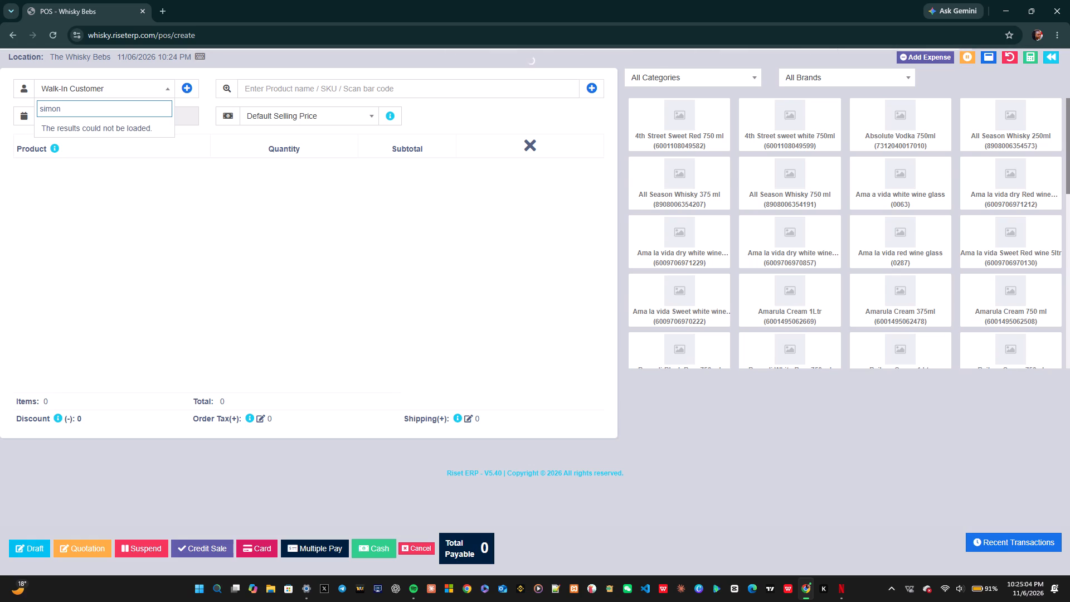
Reload the sale page, search the customer list for "kanyora" again, and clear the stray text from the product search.
left_click(53, 36)
left_click(77, 106)
key("BackSpace")
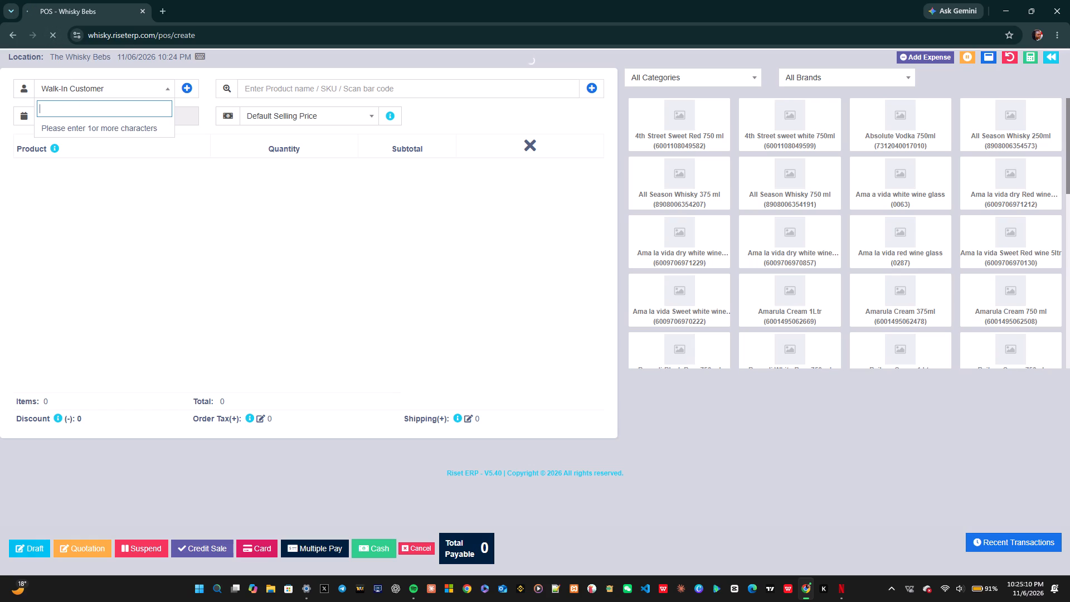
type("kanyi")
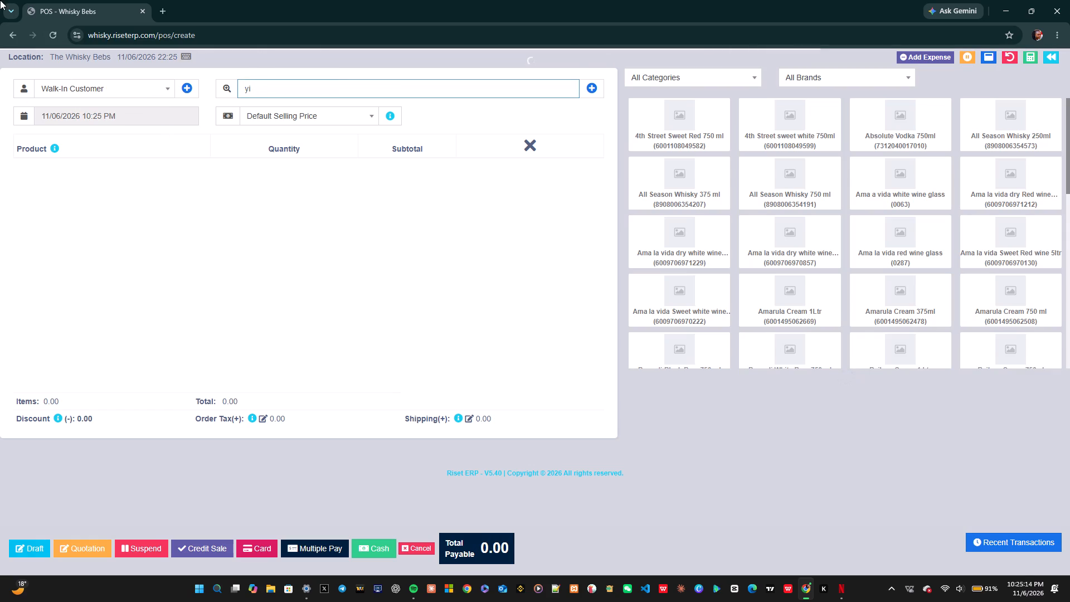
left_click(92, 83)
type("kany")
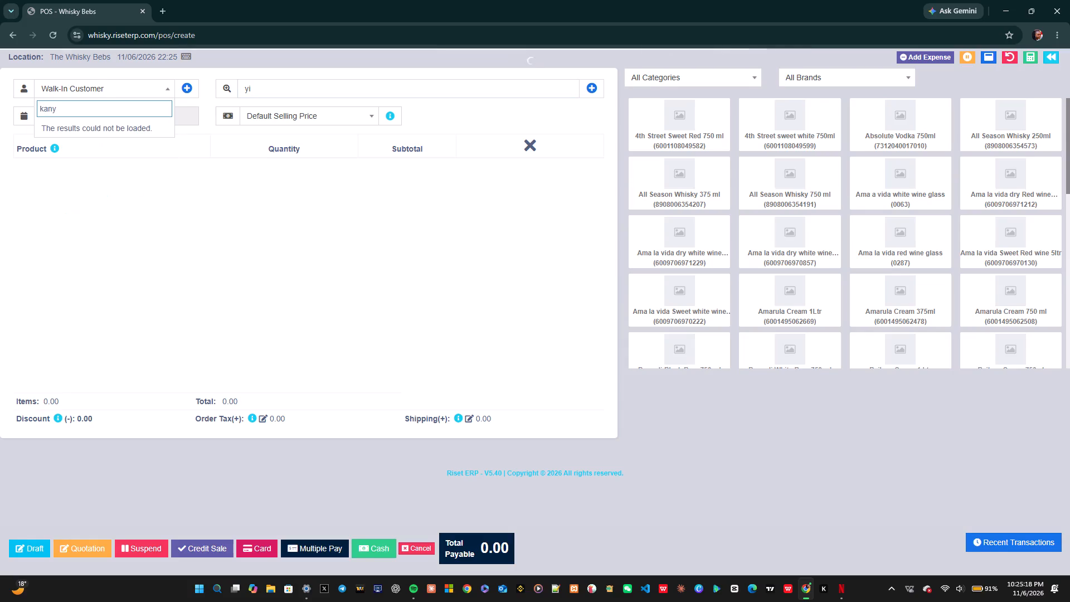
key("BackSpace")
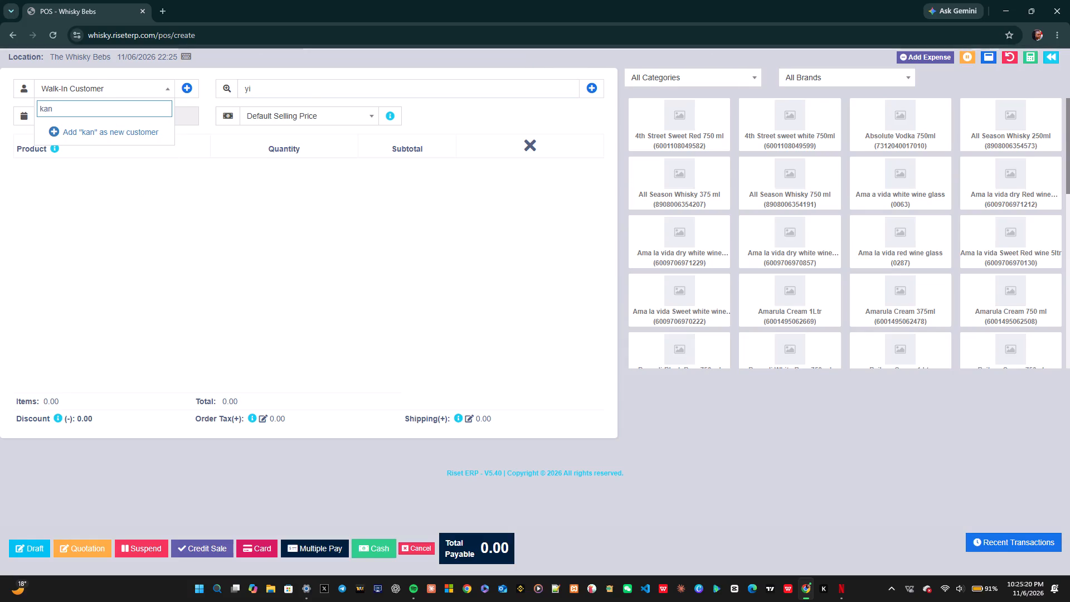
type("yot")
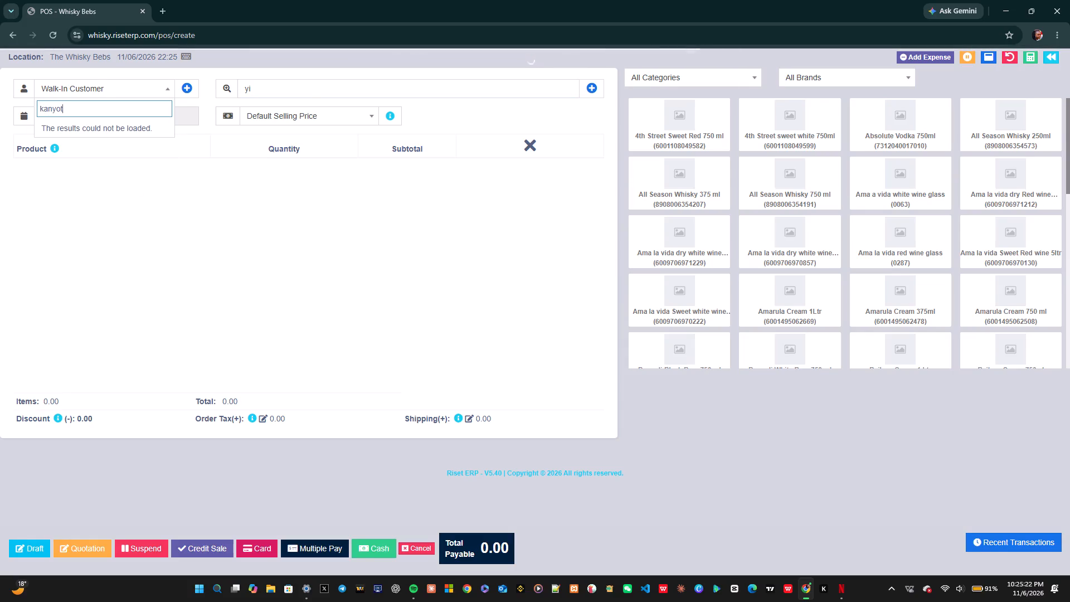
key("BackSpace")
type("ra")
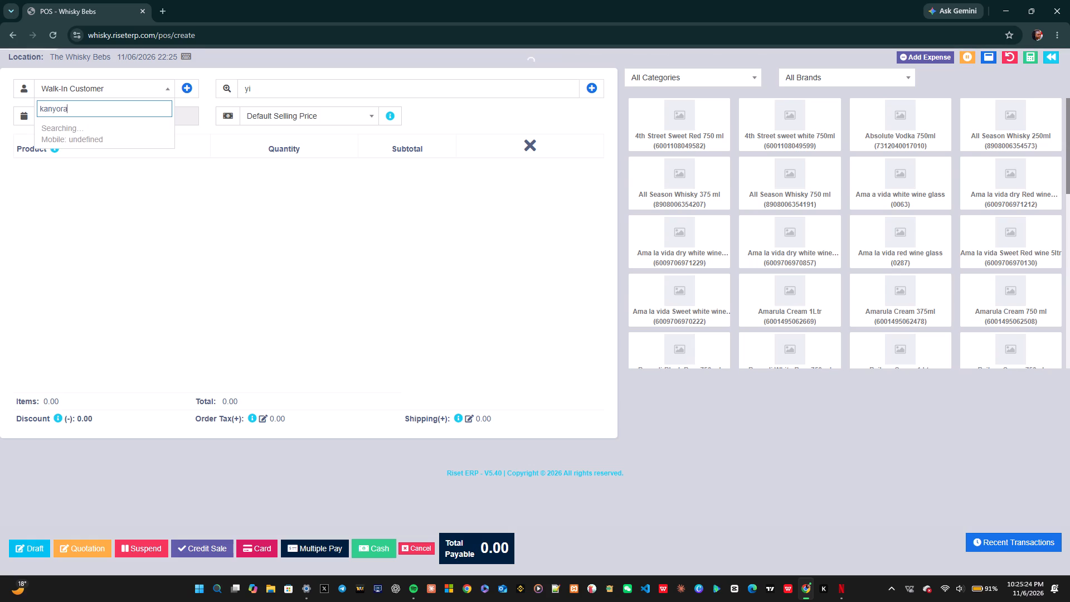
left_click(270, 86)
key("BackSpace")
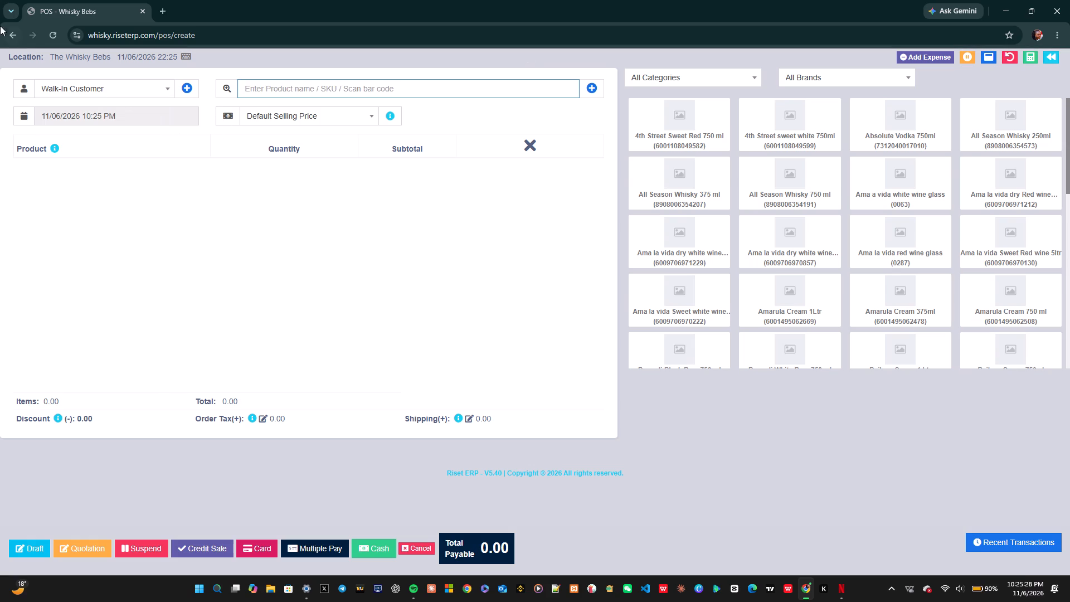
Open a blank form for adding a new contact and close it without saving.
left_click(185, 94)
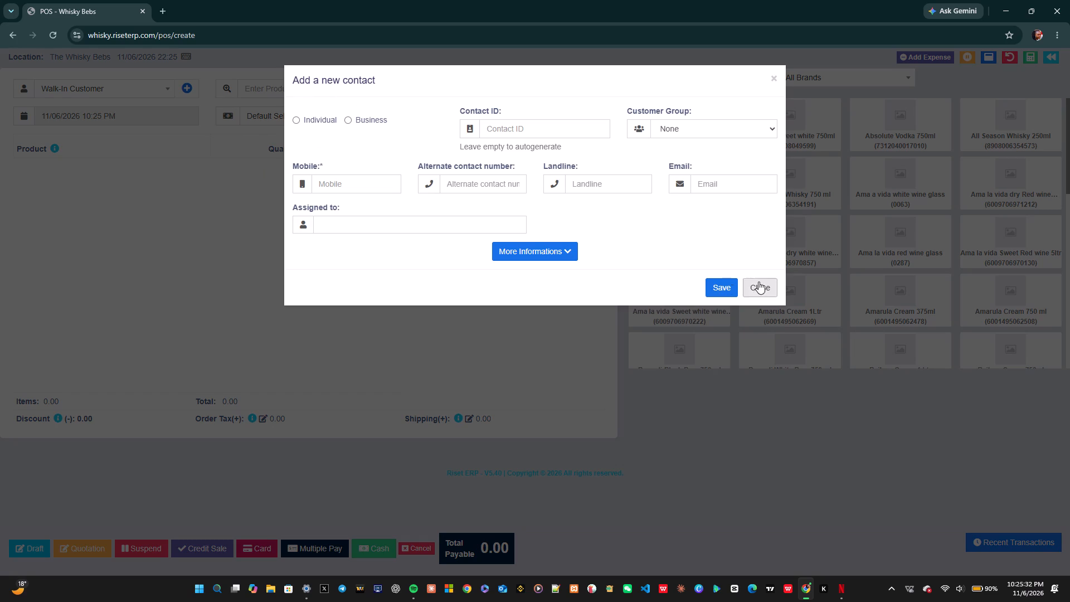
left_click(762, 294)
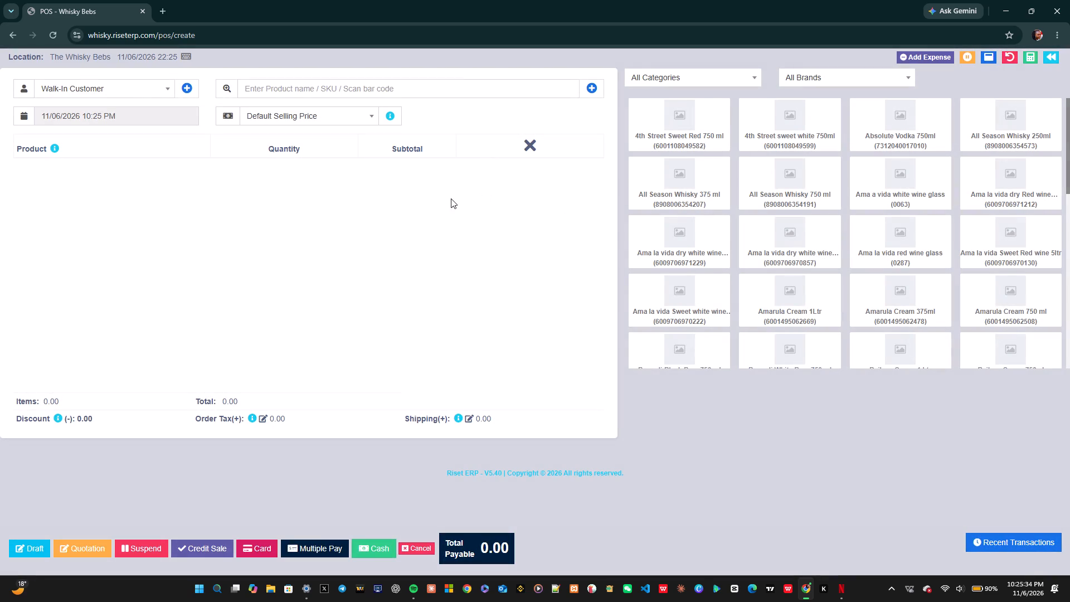
Search the customer list for "kanyora" and the spelling variants "kanyoura" and "kanyura".
left_click(87, 84)
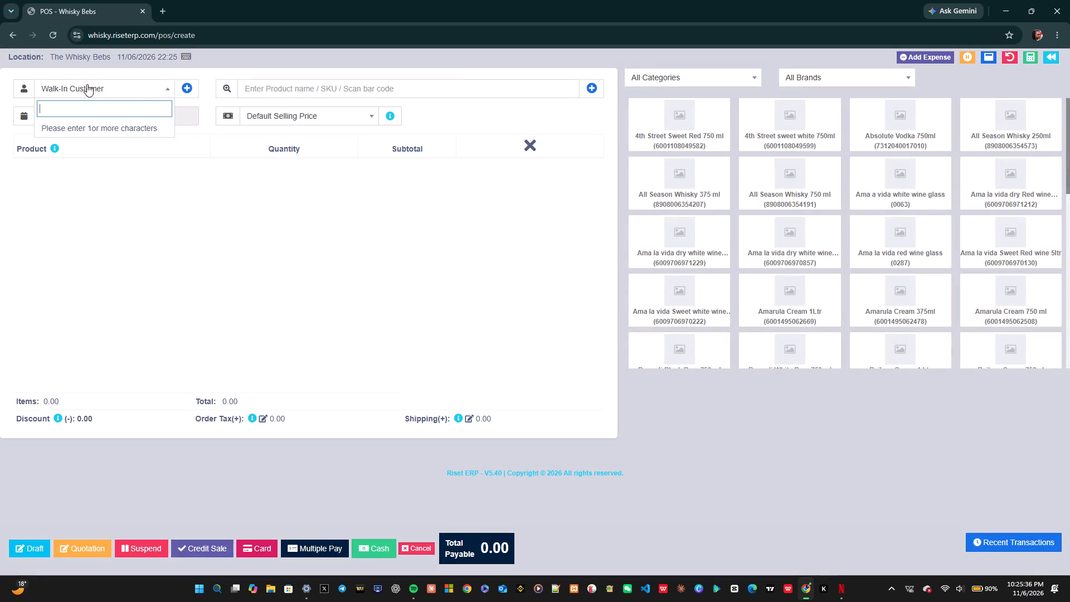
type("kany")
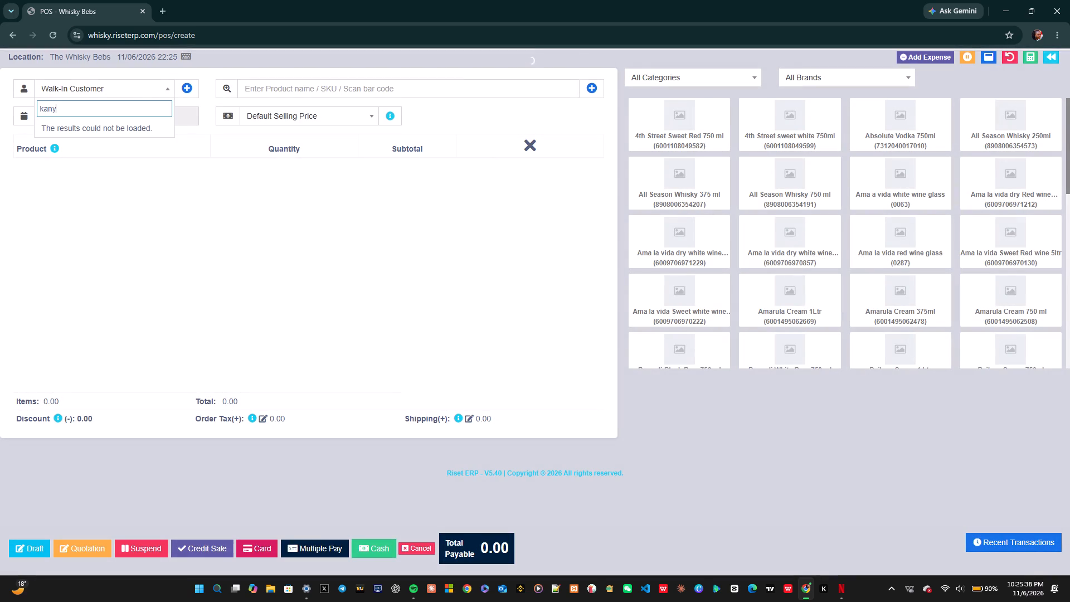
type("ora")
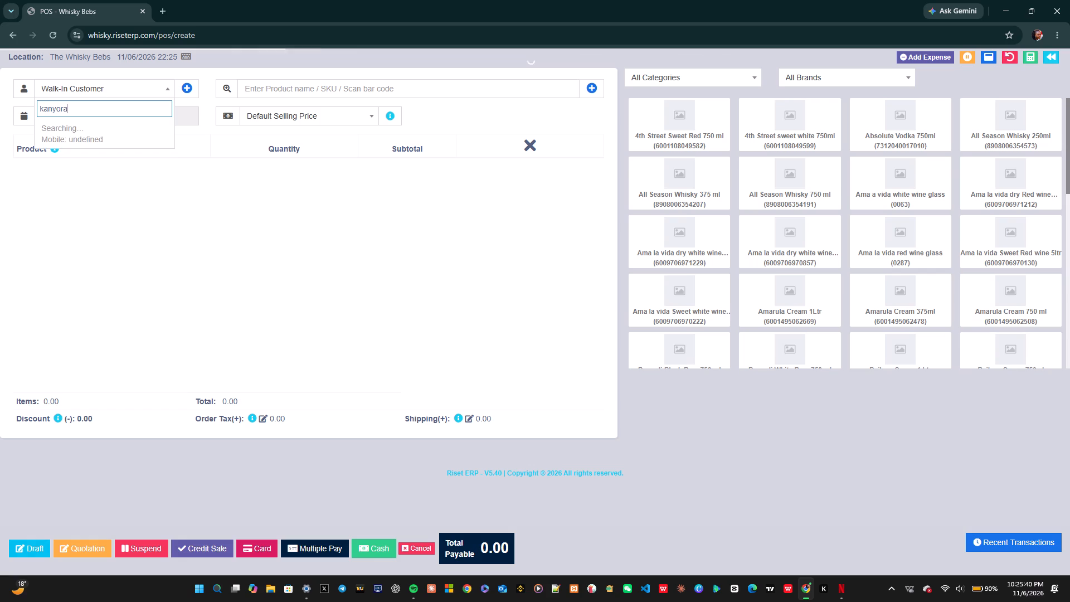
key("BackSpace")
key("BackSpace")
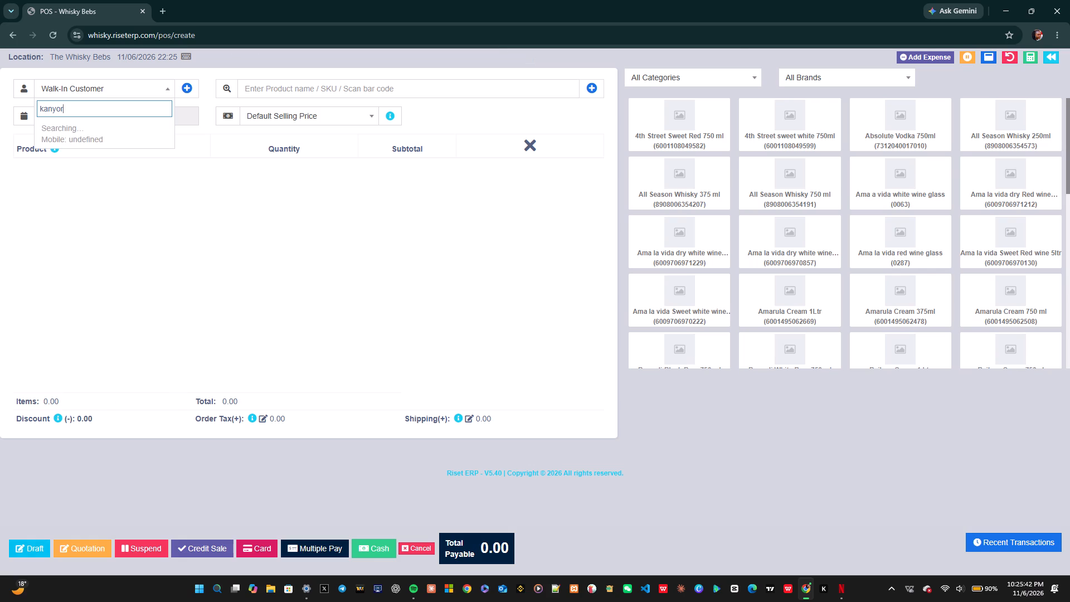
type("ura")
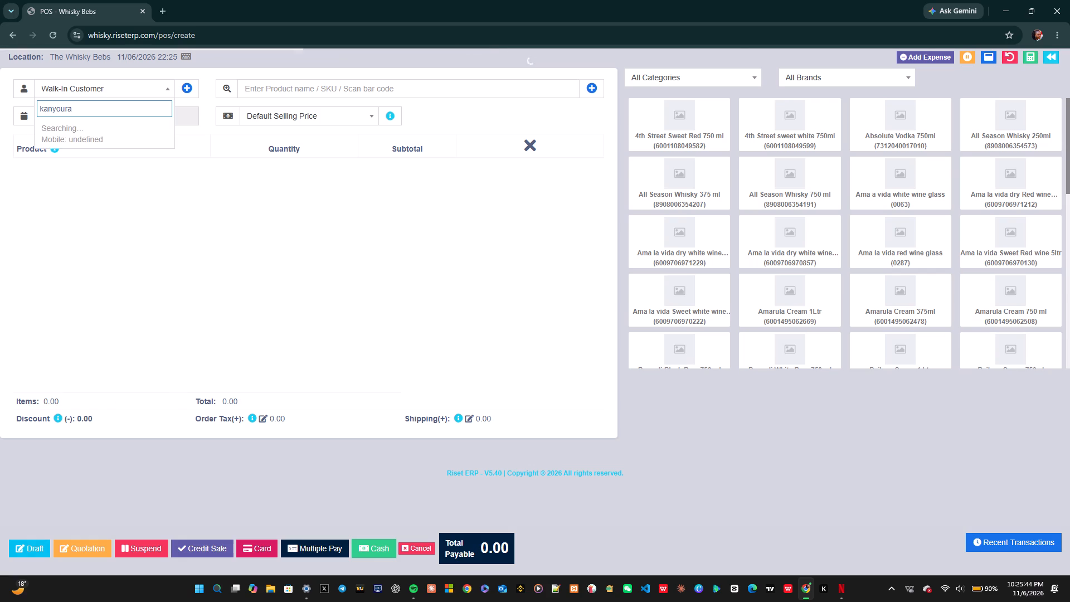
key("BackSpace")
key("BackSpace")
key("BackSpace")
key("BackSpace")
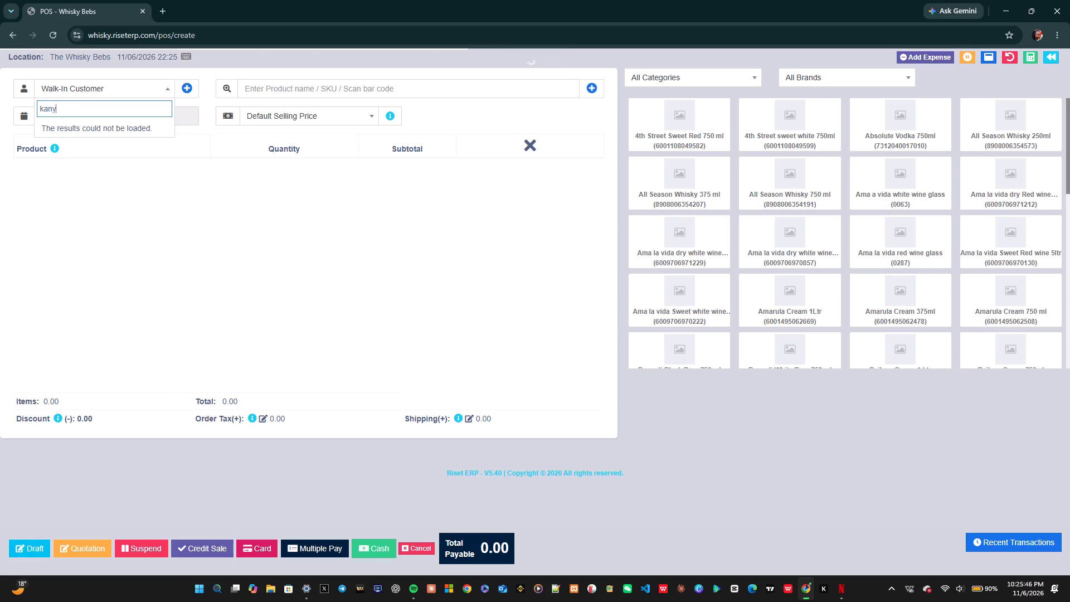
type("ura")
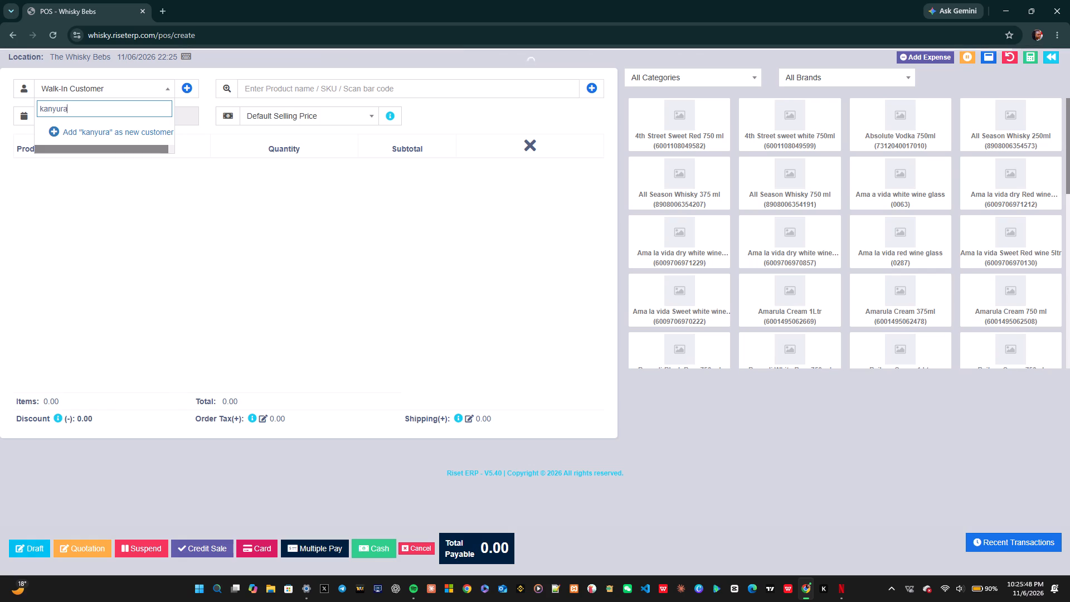
Leave the customer as Walk-In and add the Ama la vida red wine glass to the sale with quantity 2.
left_click(298, 85)
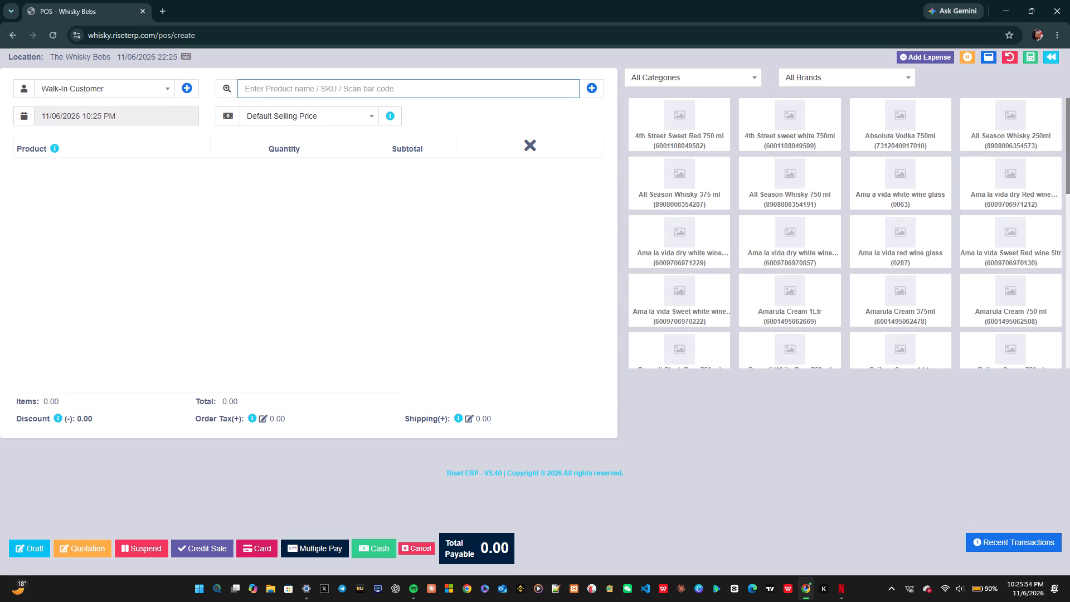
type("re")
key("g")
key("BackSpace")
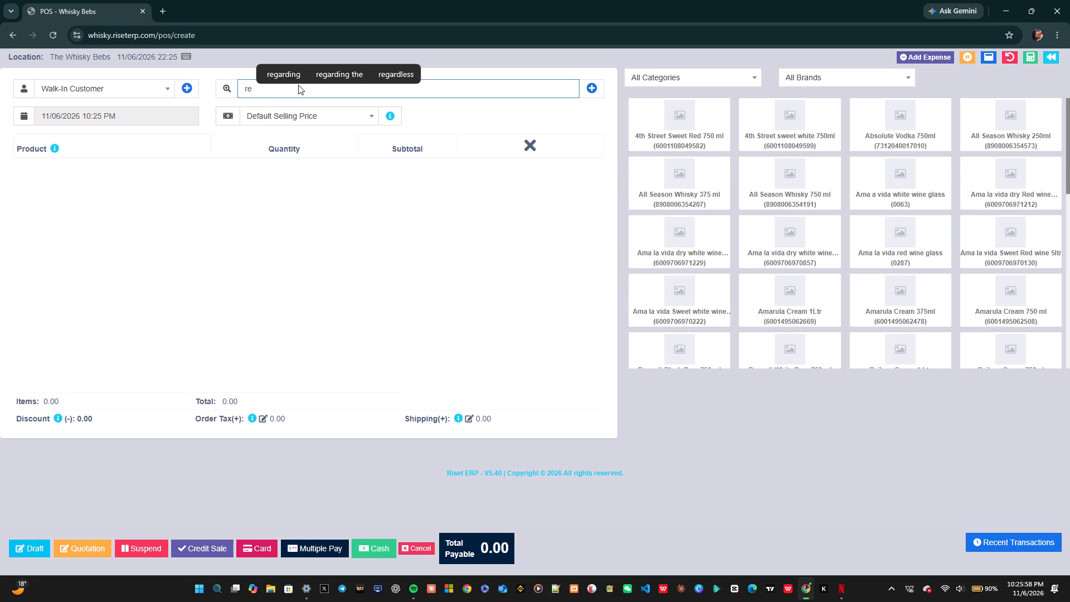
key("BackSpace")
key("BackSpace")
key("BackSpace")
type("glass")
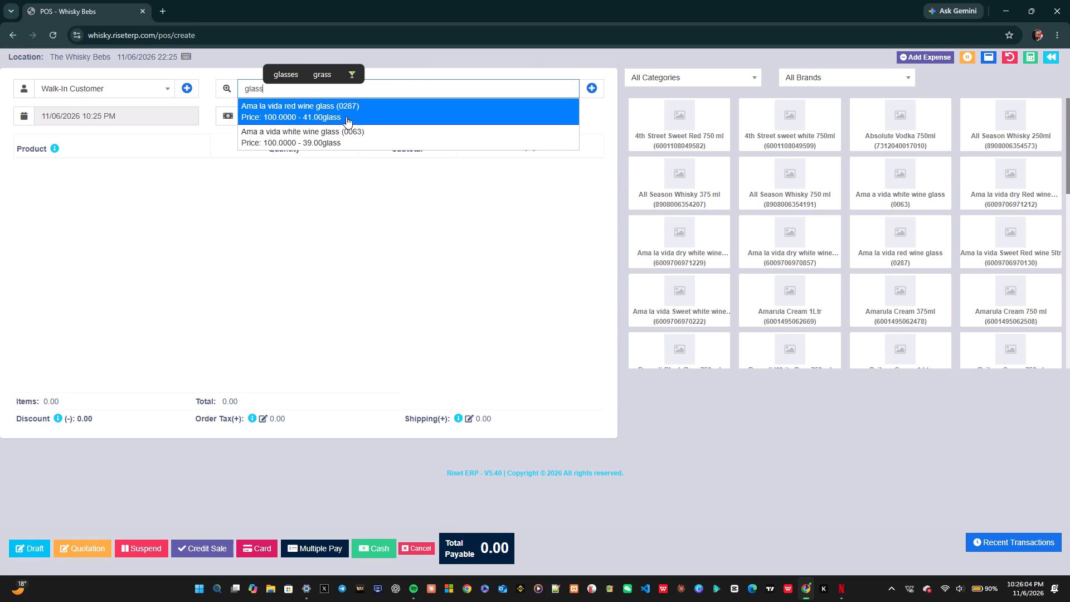
left_click(346, 114)
left_click(344, 166)
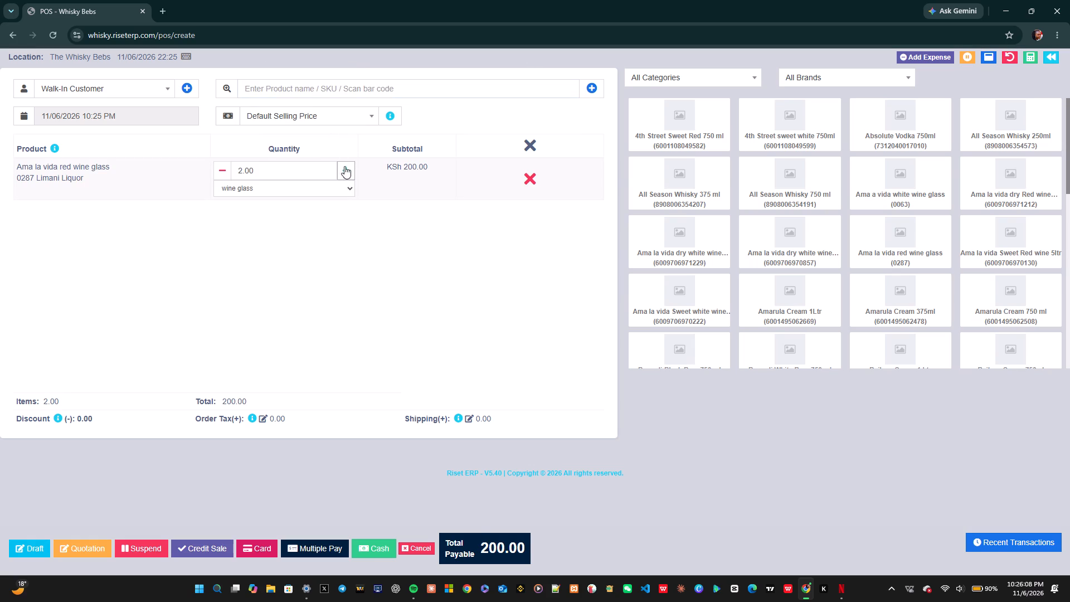
Add the Ama a vida white wine glass to the sale with quantity 2.
left_click(303, 93)
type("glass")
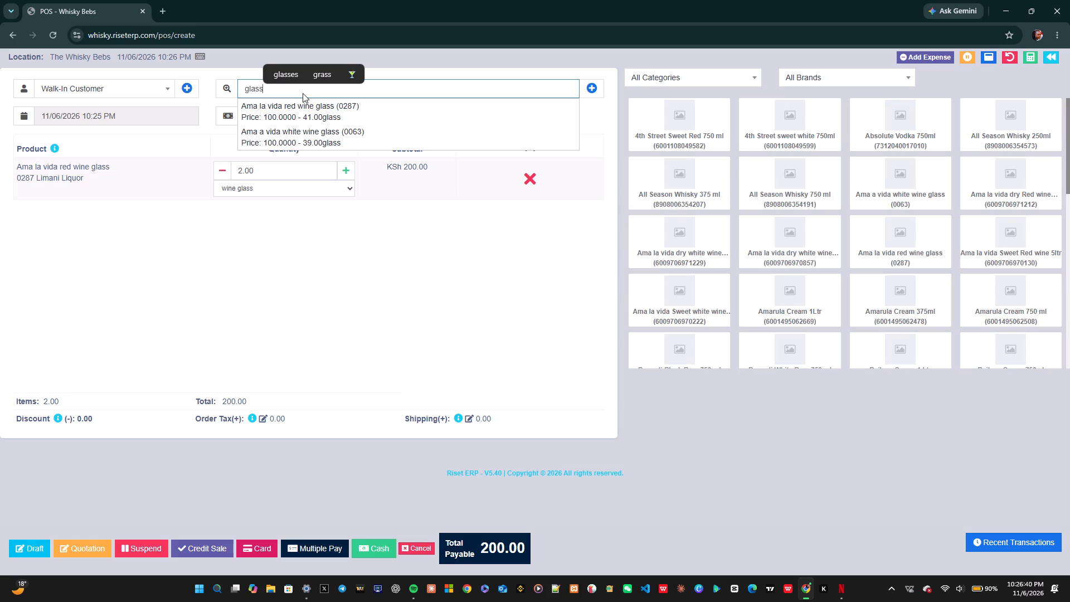
left_click(319, 136)
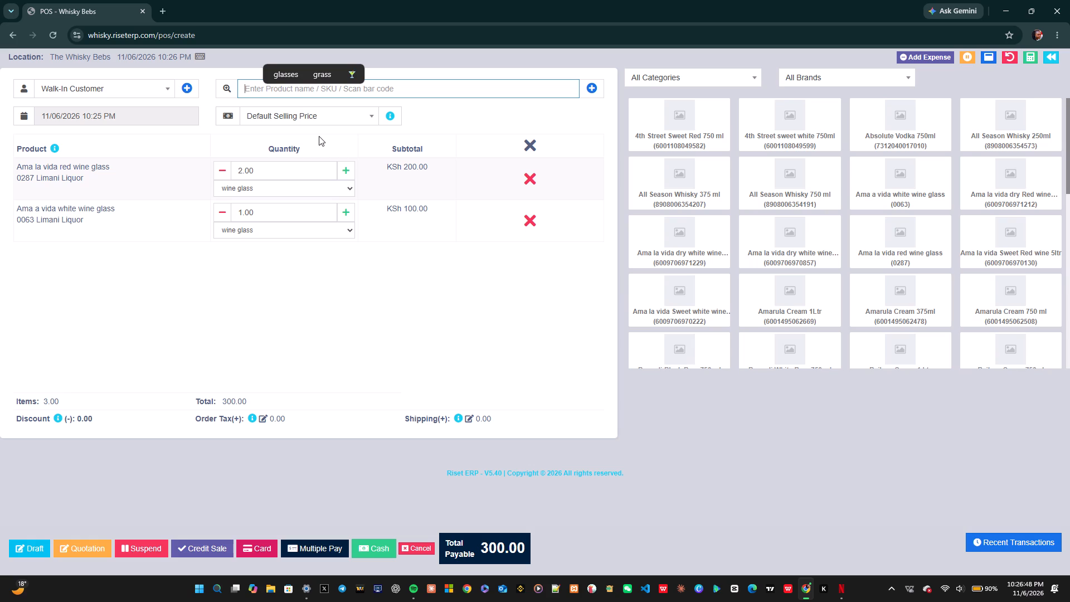
left_click(344, 210)
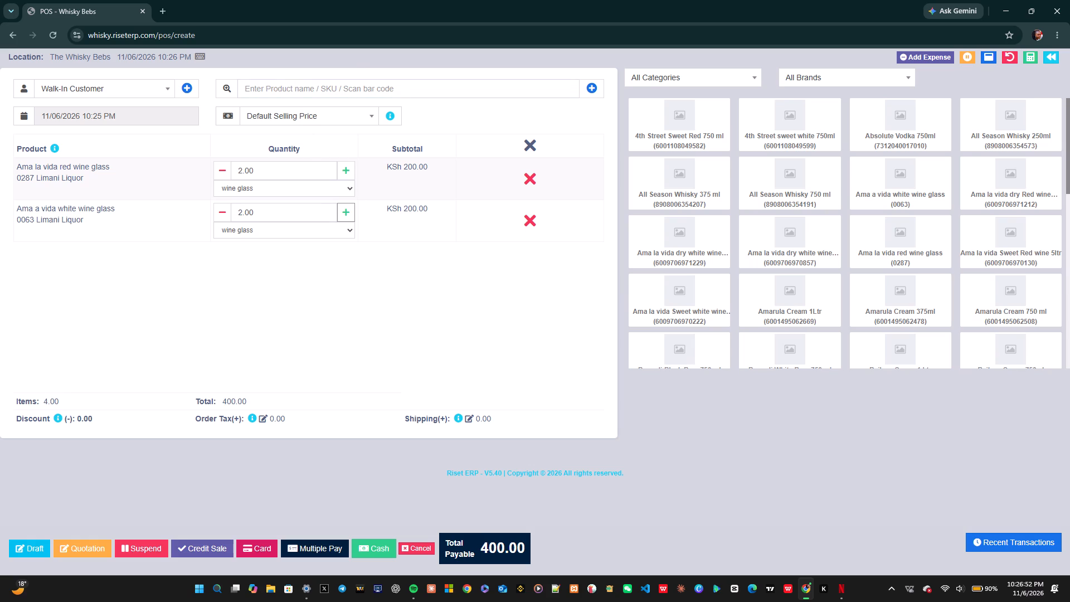
Add one Ama la vida Sweet white wine 5ltr and one Coke 500ml to the sale.
left_click(294, 89)
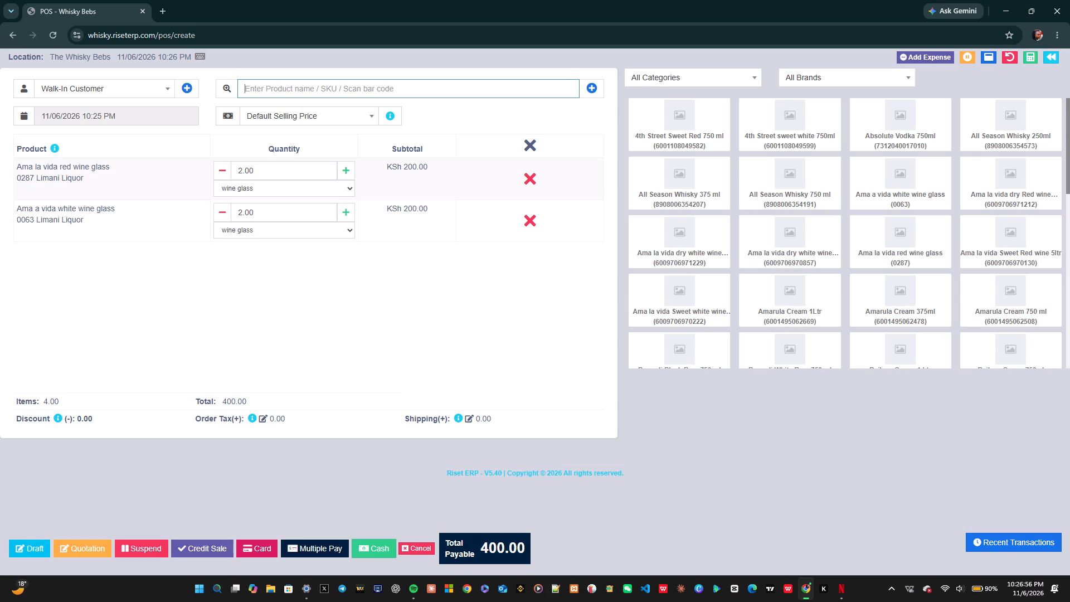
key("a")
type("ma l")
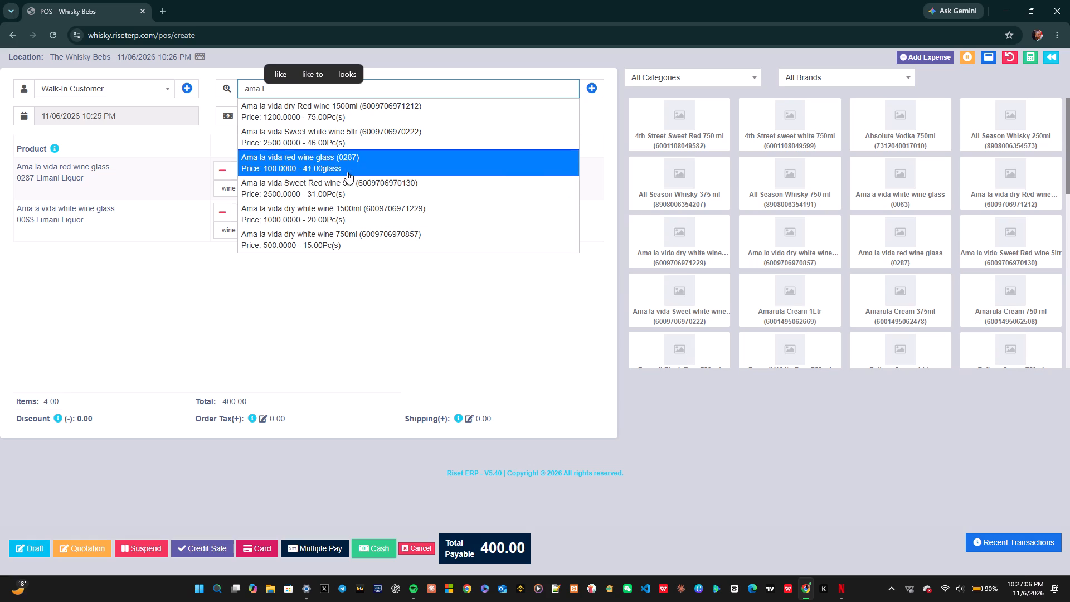
left_click(348, 134)
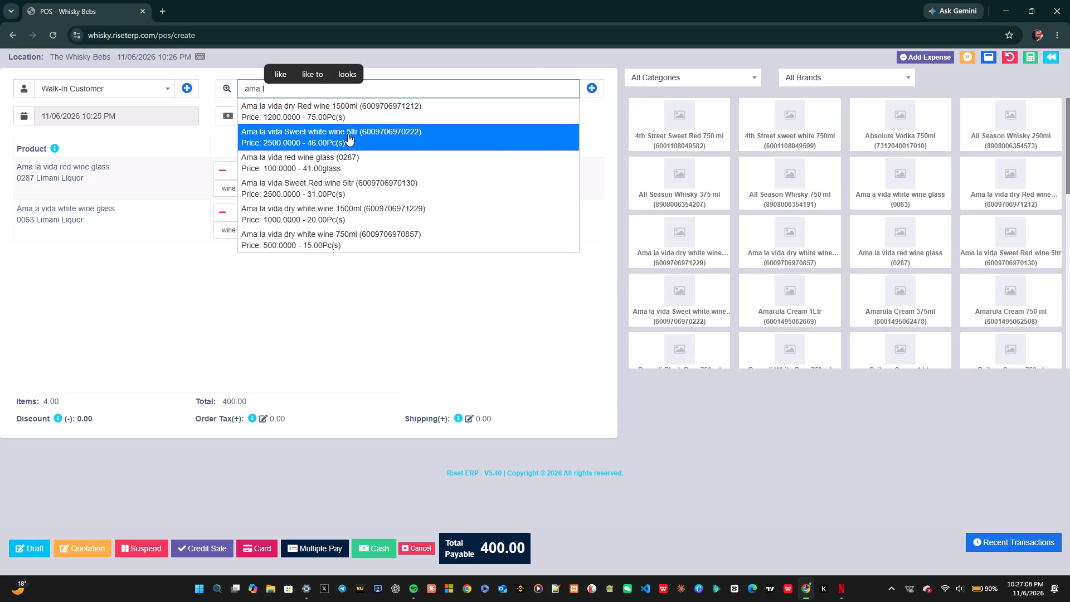
left_click(406, 89)
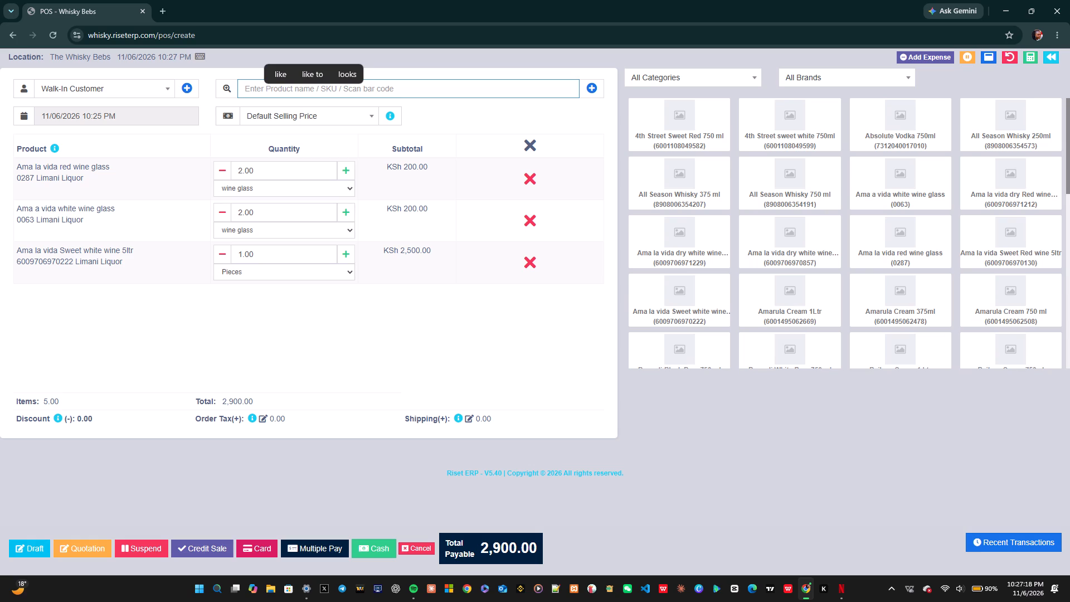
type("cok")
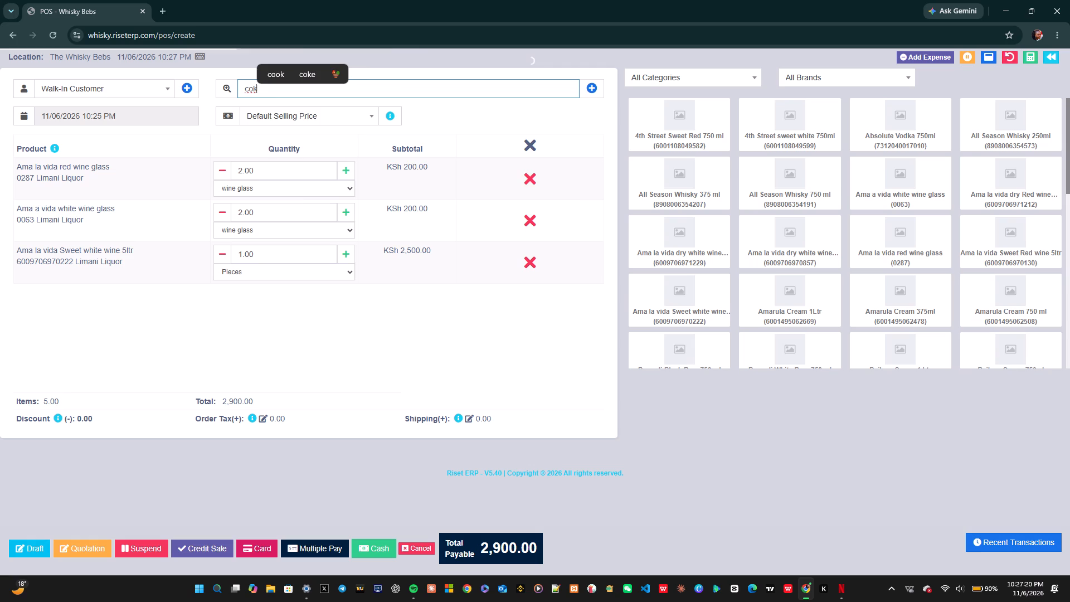
left_click(312, 107)
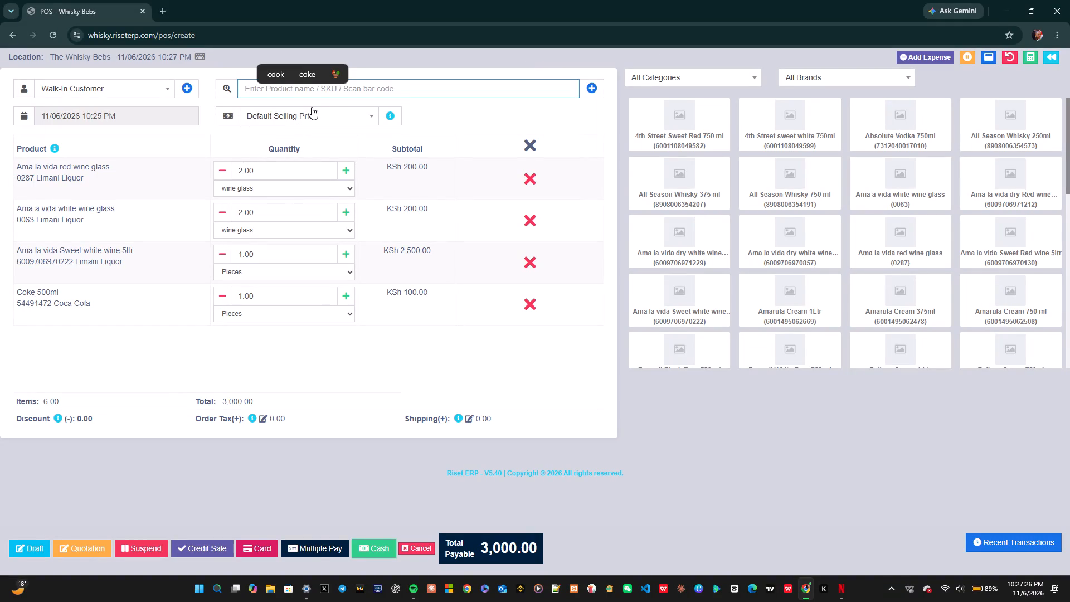
Add Hunters Choice Whisky 250ml to the sale with quantity 2.
left_click(312, 89)
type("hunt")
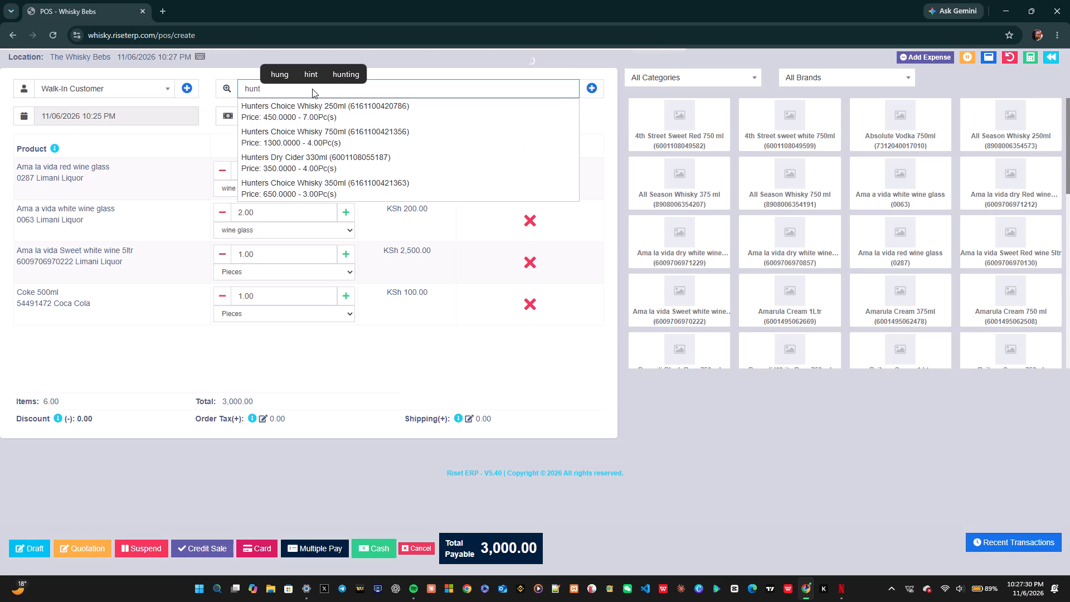
left_click(323, 110)
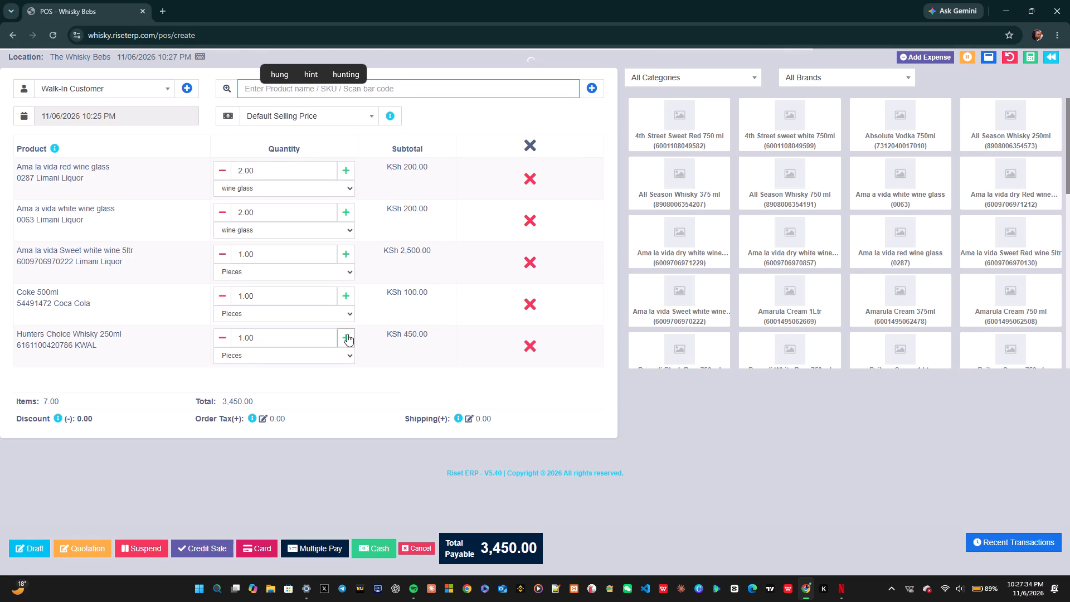
left_click(347, 335)
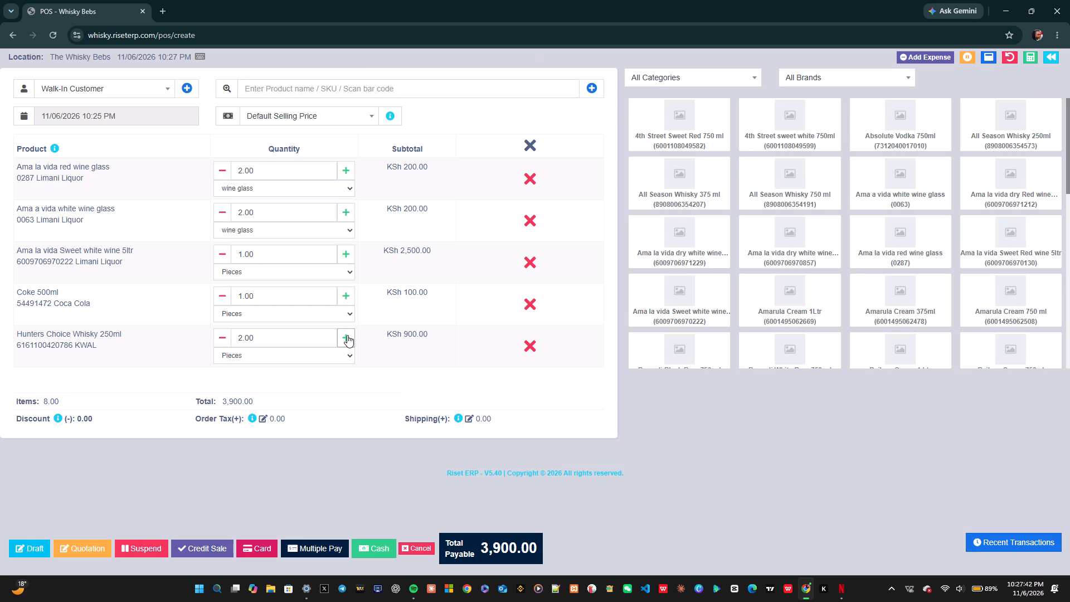
Add Balozi Bottle 500ml to the sale with quantity 3.
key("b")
left_click(304, 85)
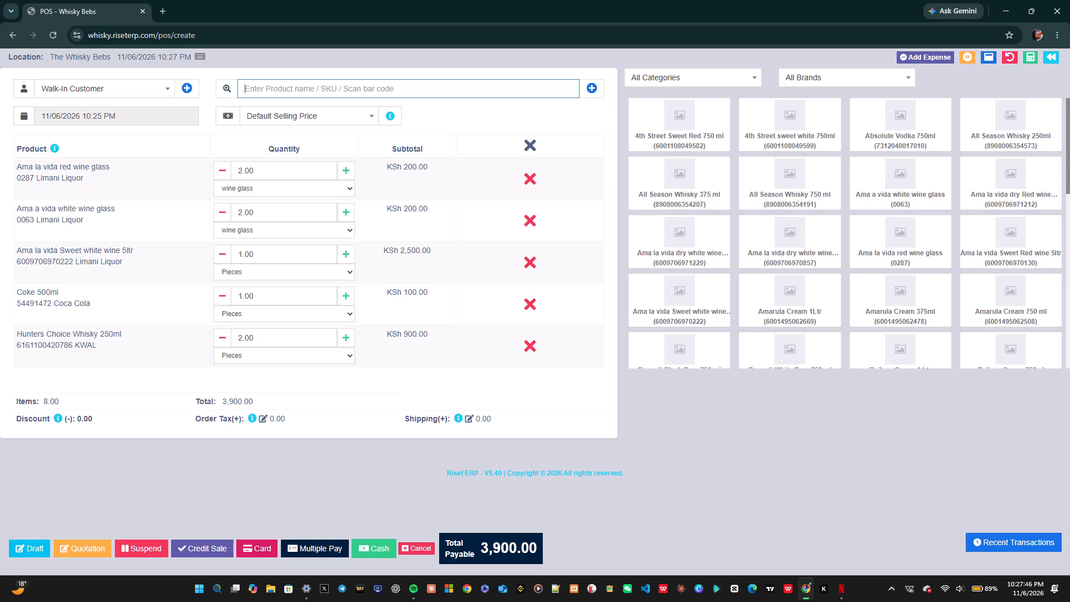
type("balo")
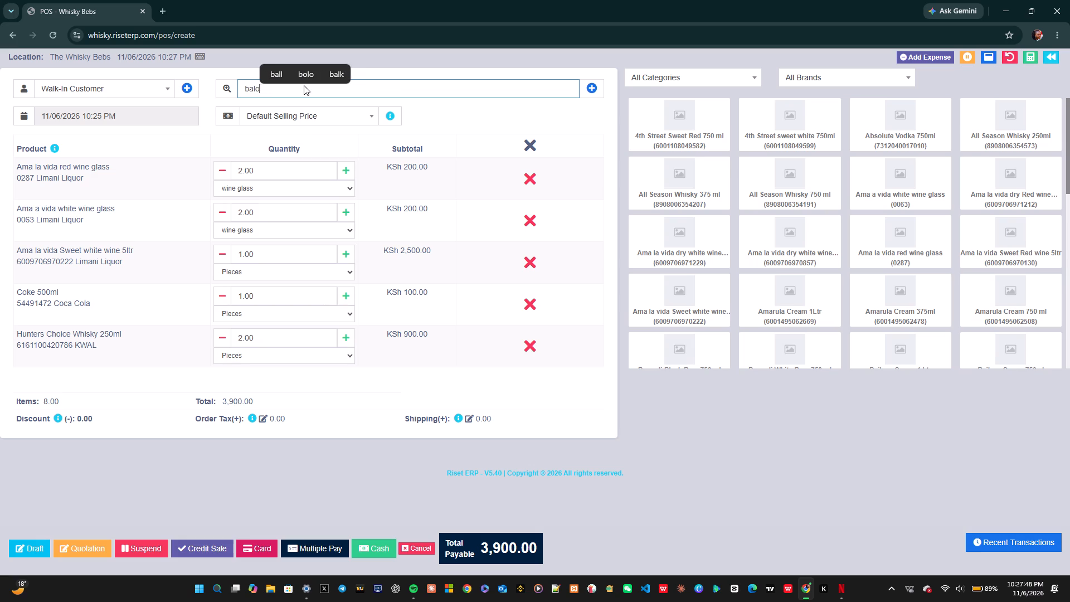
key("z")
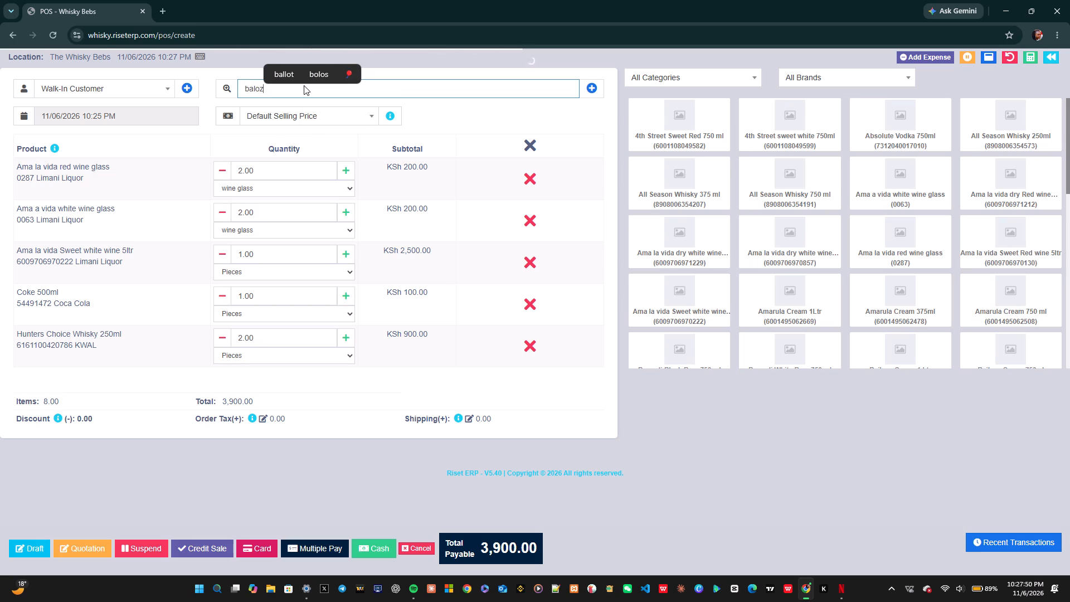
left_click(340, 115)
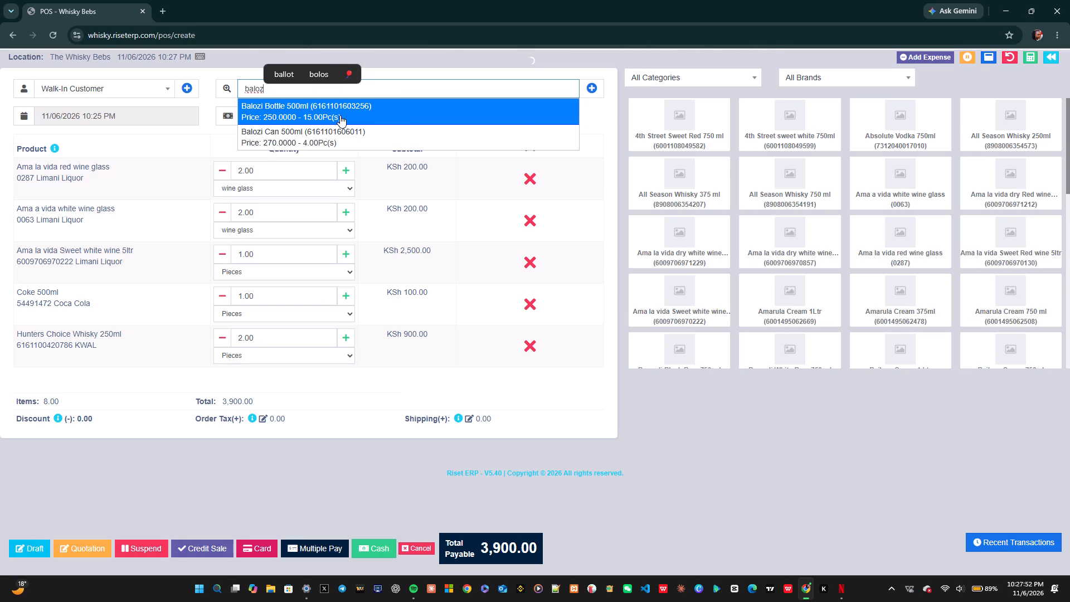
scroll(335, 258, "down", 1)
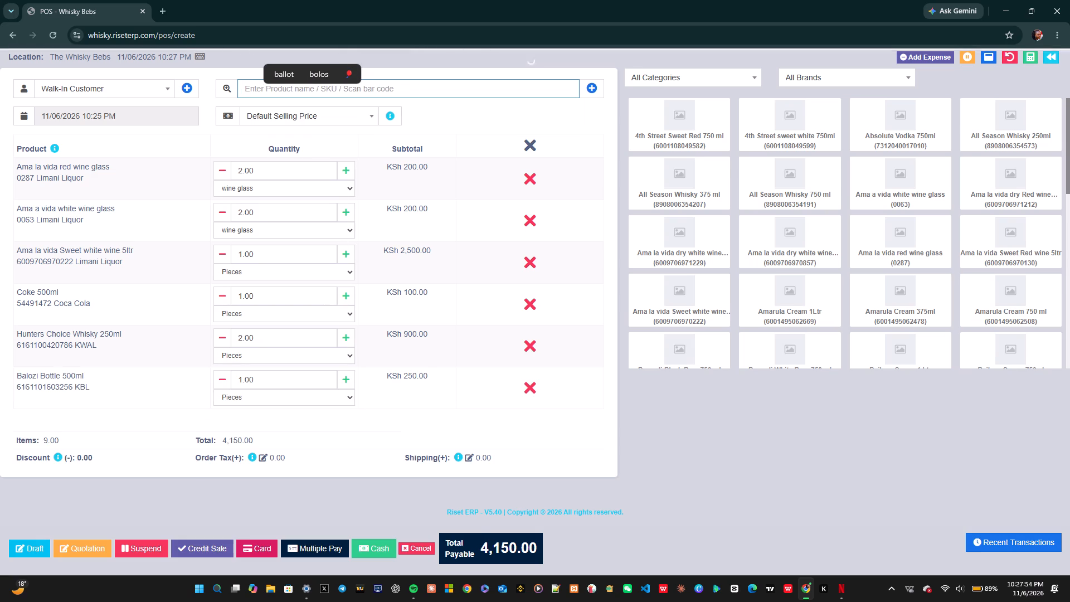
scroll(335, 258, "down", 1)
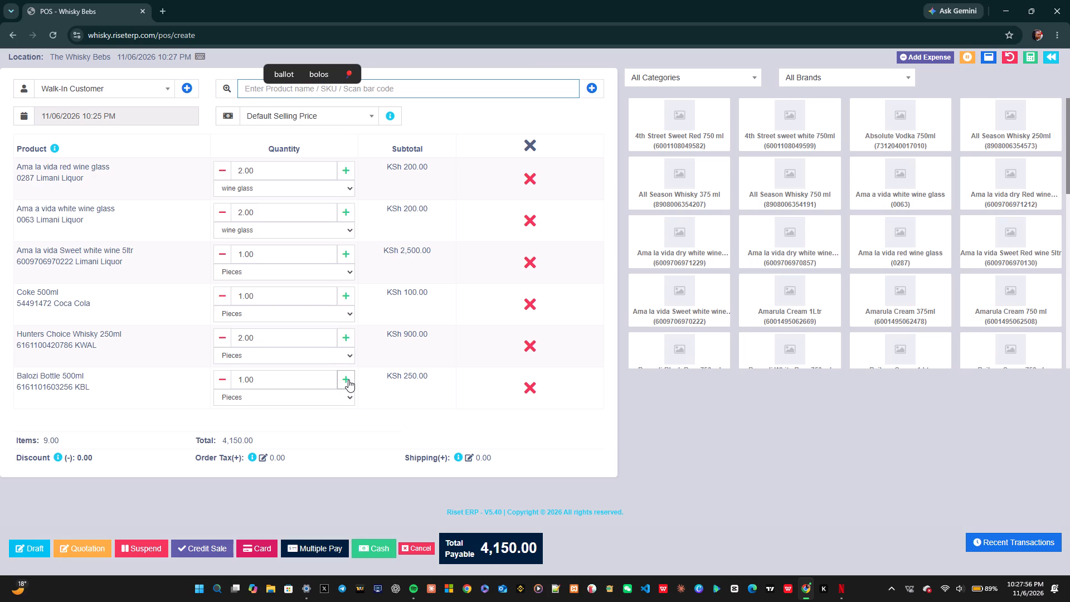
double_click(348, 380)
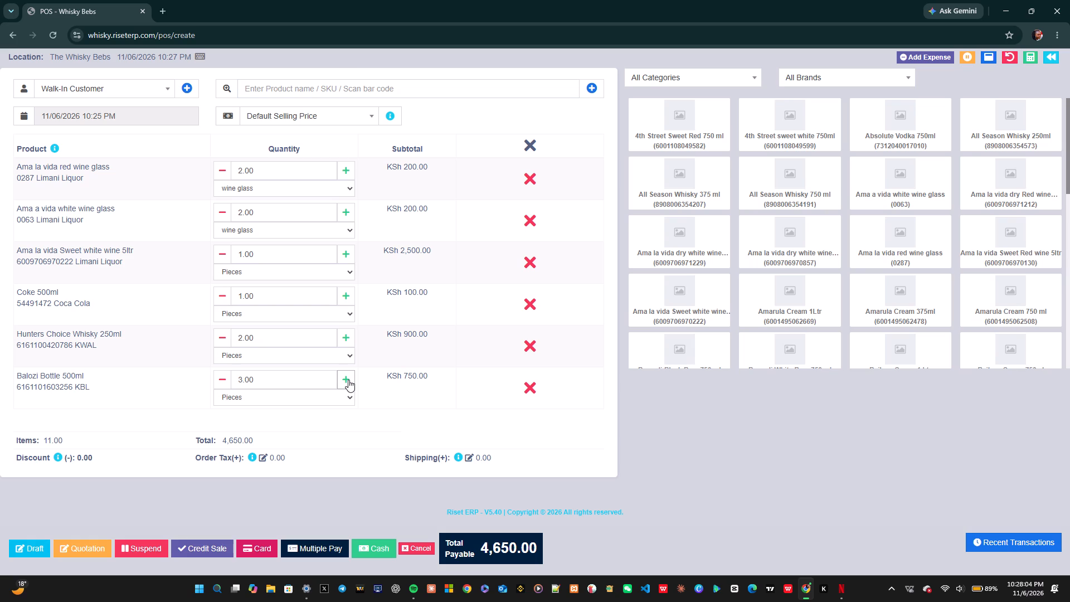
Add one Chrome Gin 750 ml and two Tusker Larger Bottle 500ml to the sale.
left_click(274, 87)
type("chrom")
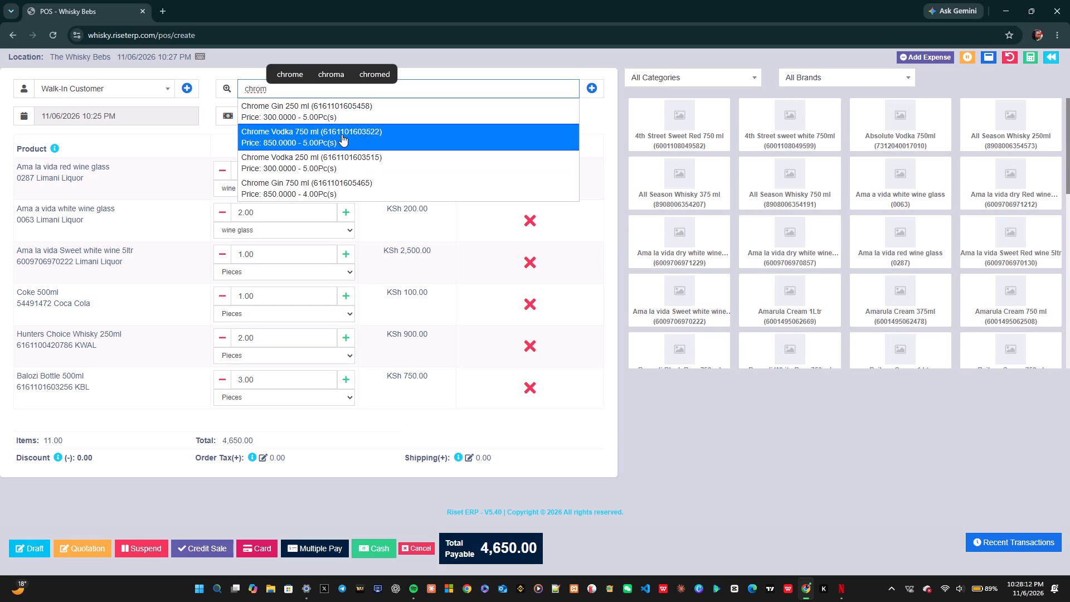
left_click(325, 182)
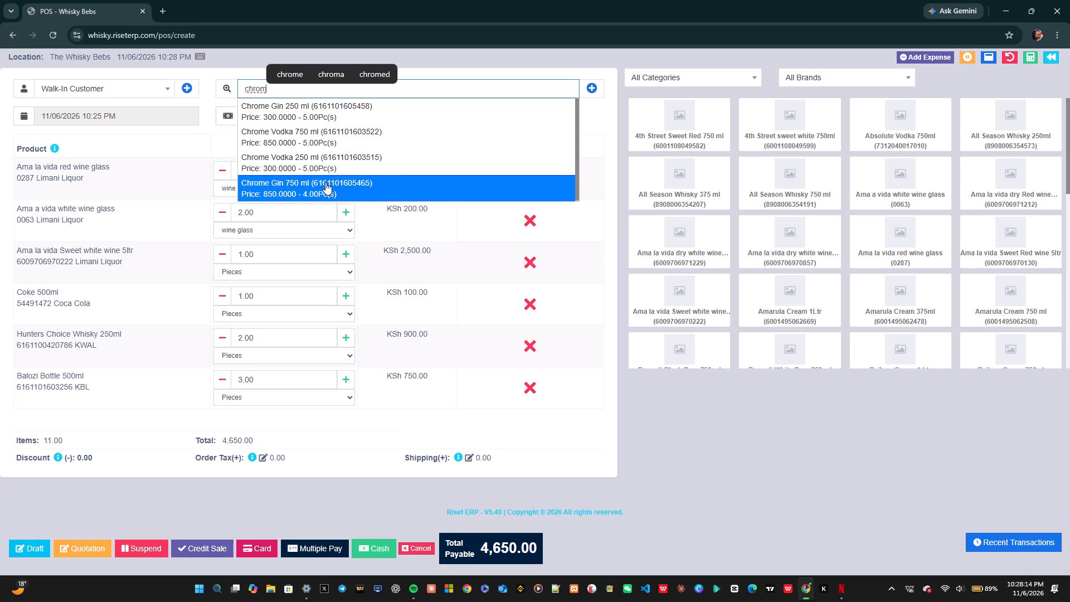
left_click(252, 86)
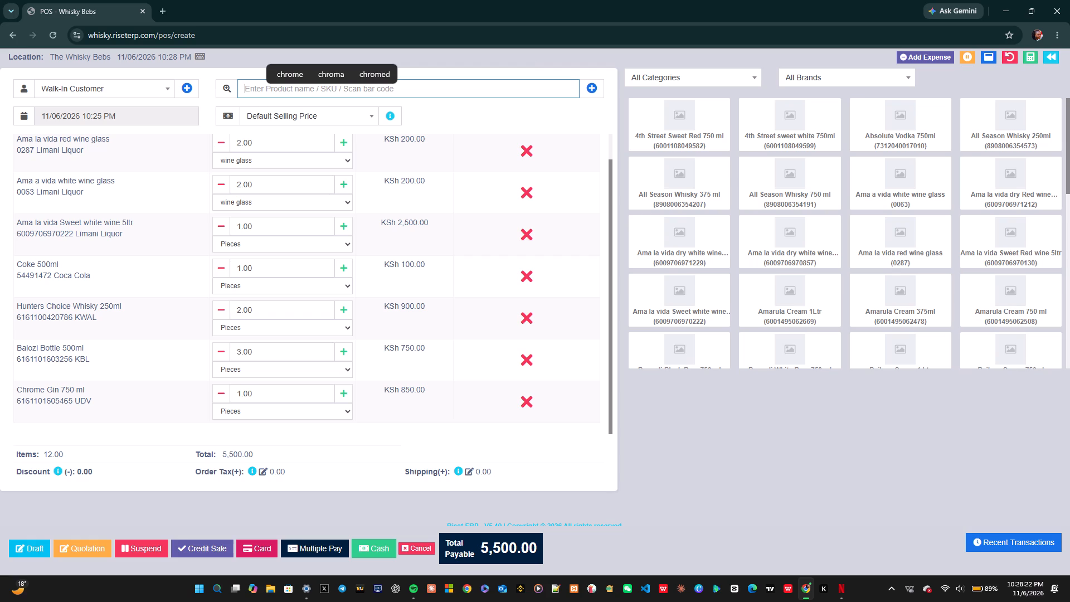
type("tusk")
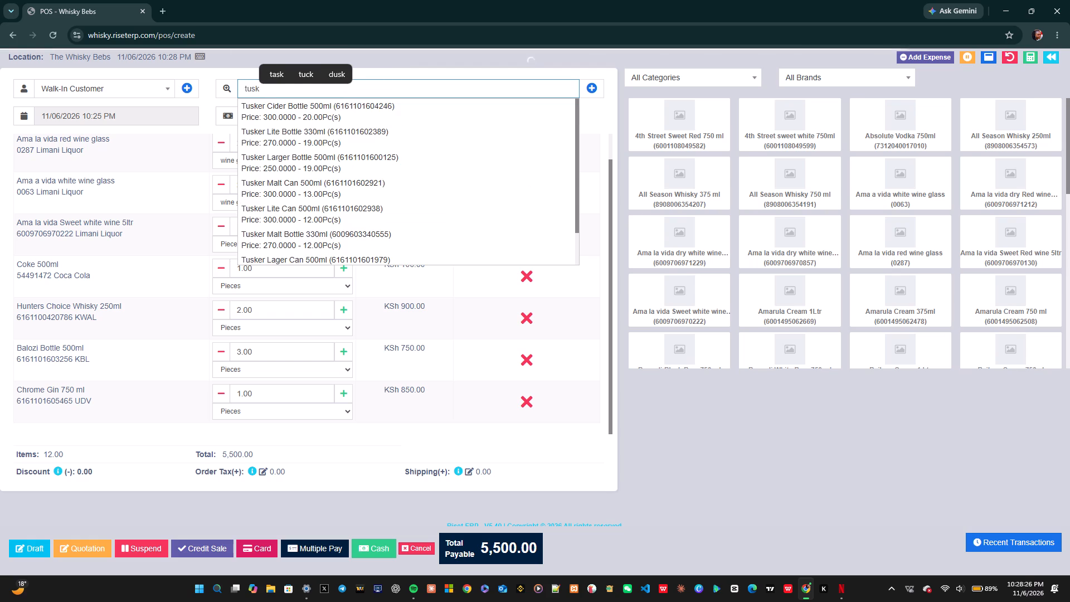
left_click(310, 155)
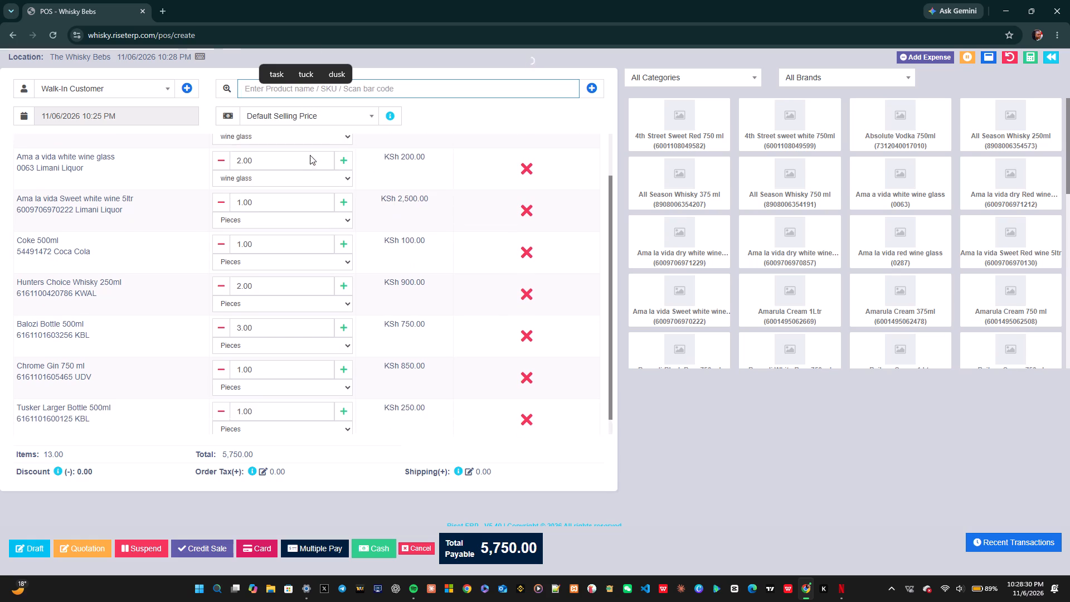
left_click(347, 392)
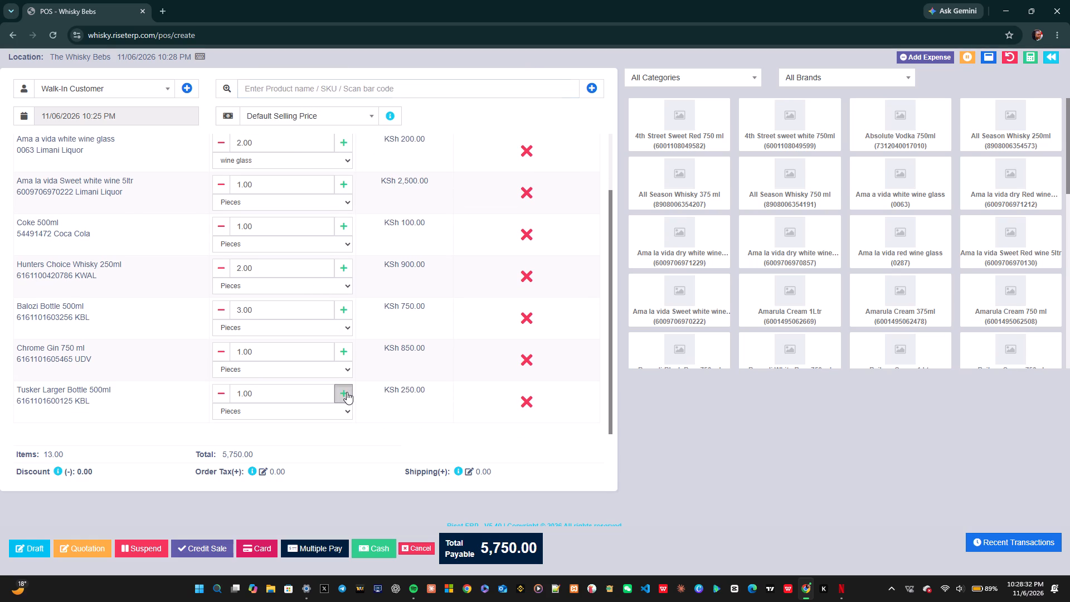
Finalize the sale's full payment of KSh 6,000.00 with Till Number as the payment method.
left_click(322, 545)
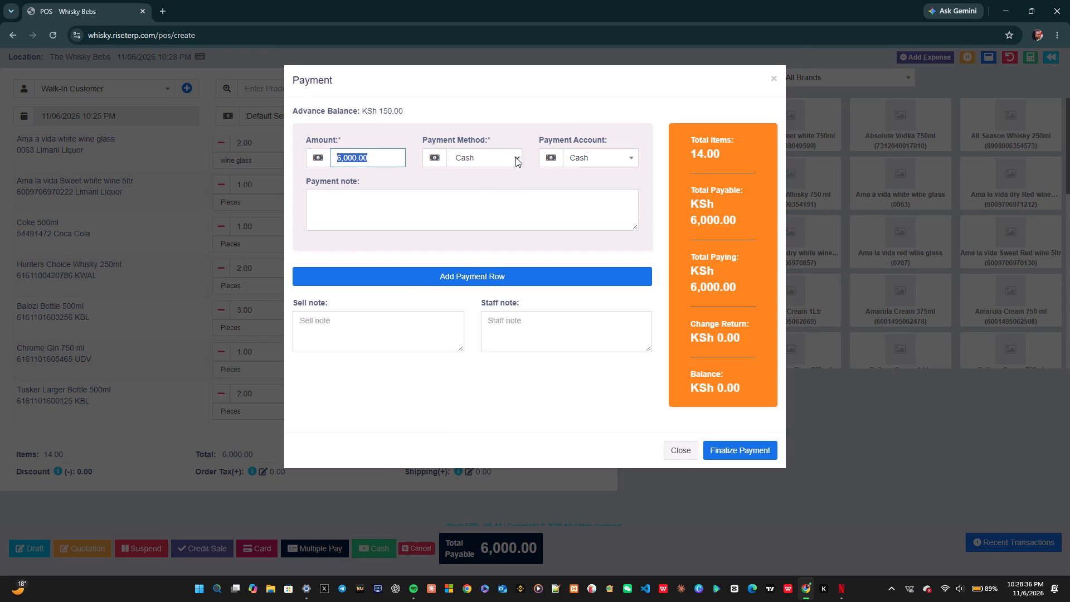
left_click(515, 157)
left_click(486, 265)
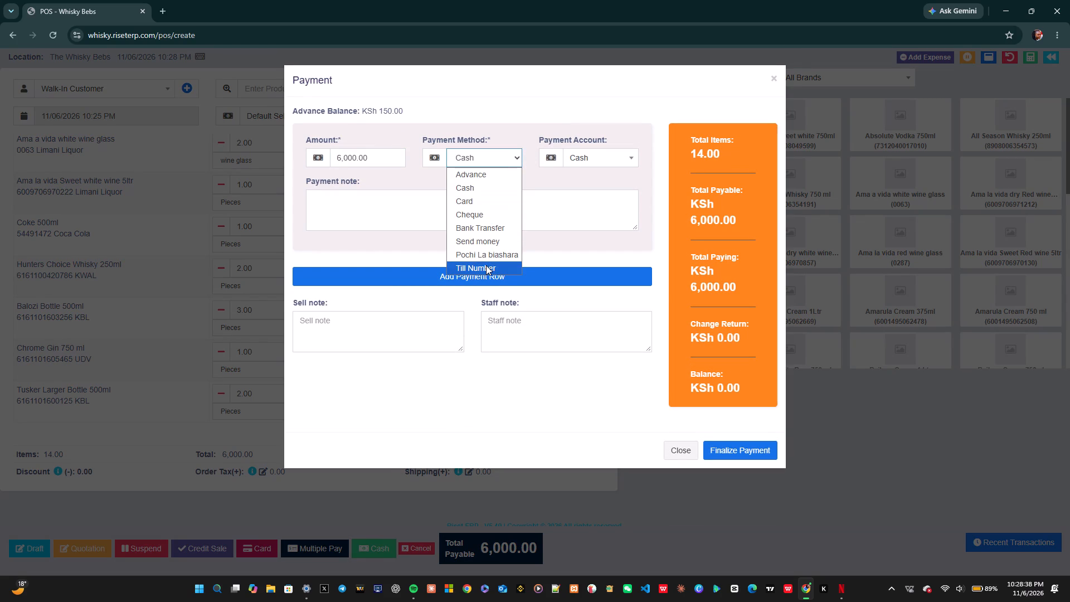
left_click(745, 439)
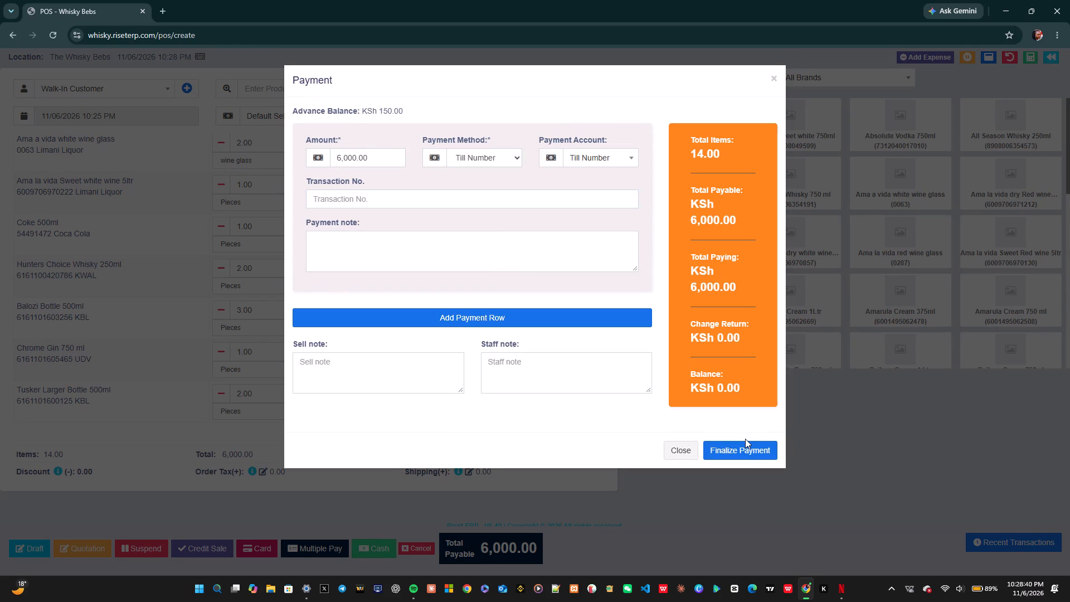
left_click(745, 448)
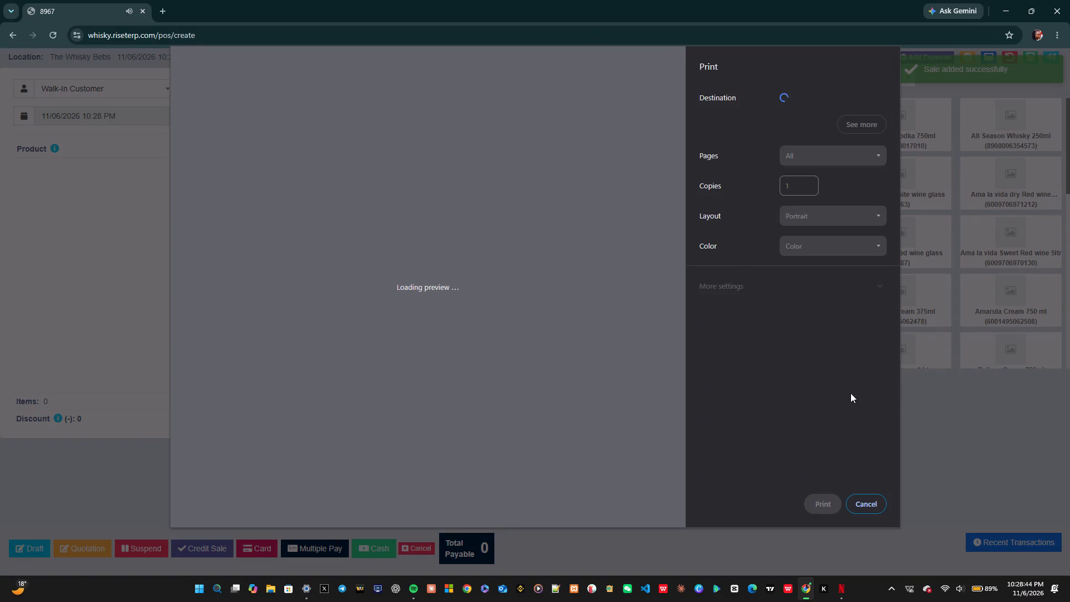
Dismiss the receipt print preview of the finalized sale without printing.
left_click(862, 503)
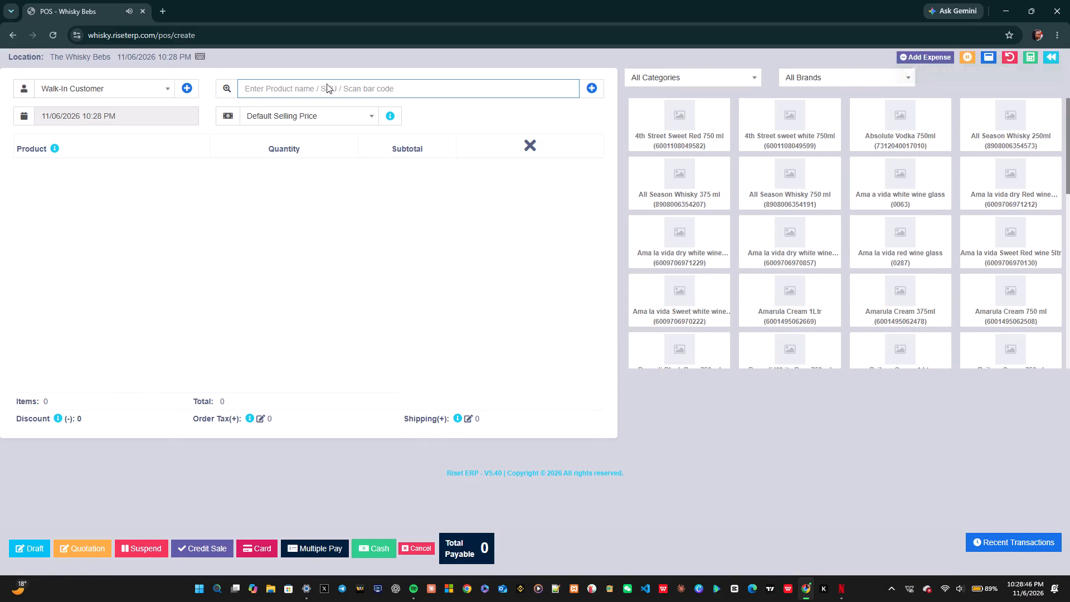
Add Kisaju Cool Water 1Ltr to the new walk-in customer sale with quantity 4.
left_click(300, 81)
left_click(282, 88)
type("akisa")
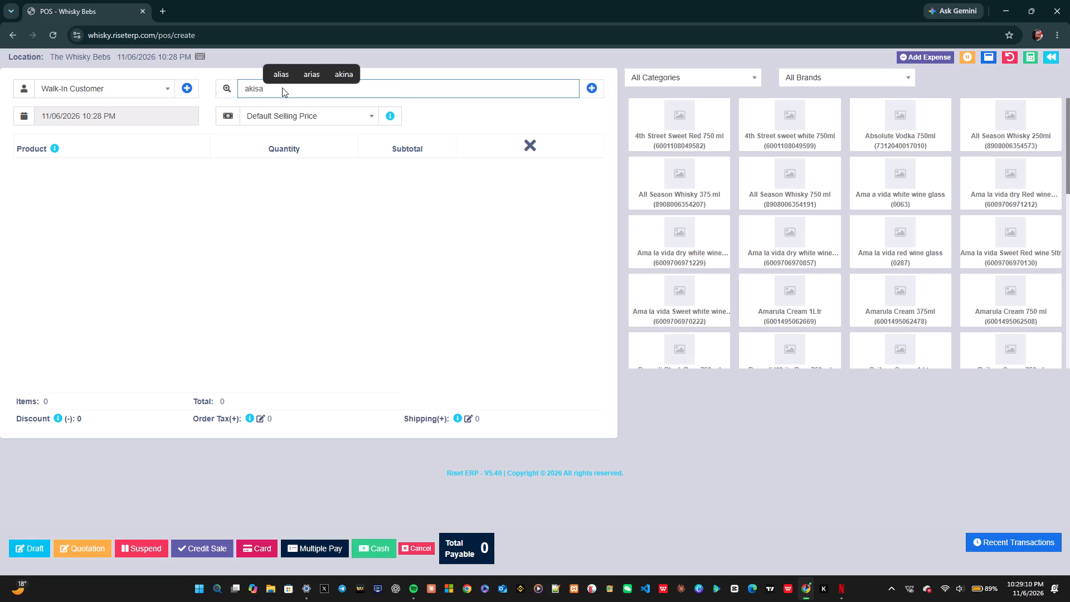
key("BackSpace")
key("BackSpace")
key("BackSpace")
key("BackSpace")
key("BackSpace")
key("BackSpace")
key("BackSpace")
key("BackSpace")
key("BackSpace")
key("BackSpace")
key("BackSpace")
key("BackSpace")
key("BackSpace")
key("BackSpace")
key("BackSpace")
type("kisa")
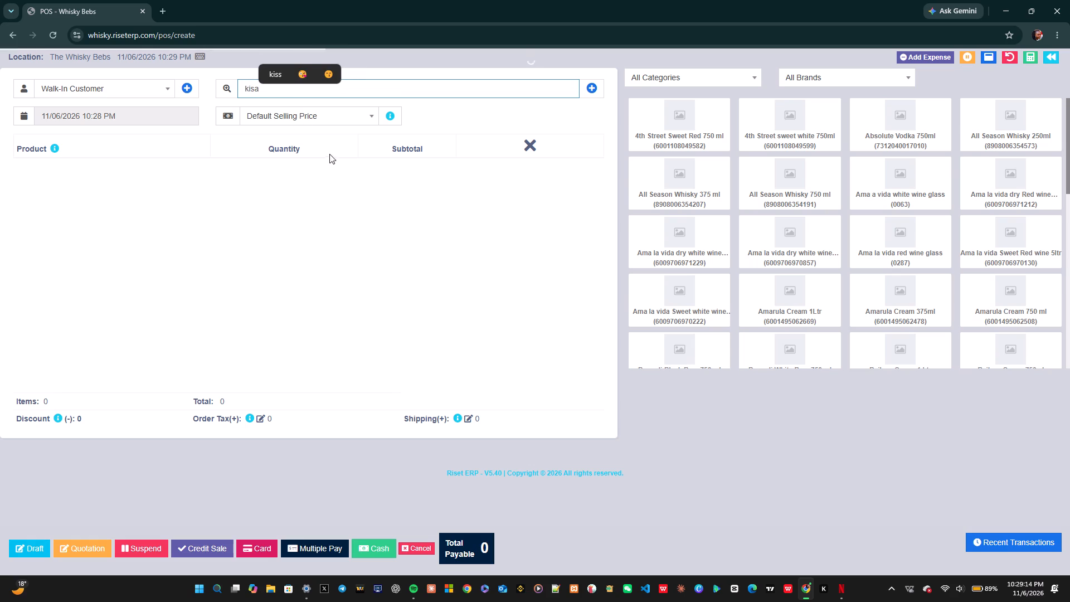
left_click(357, 129)
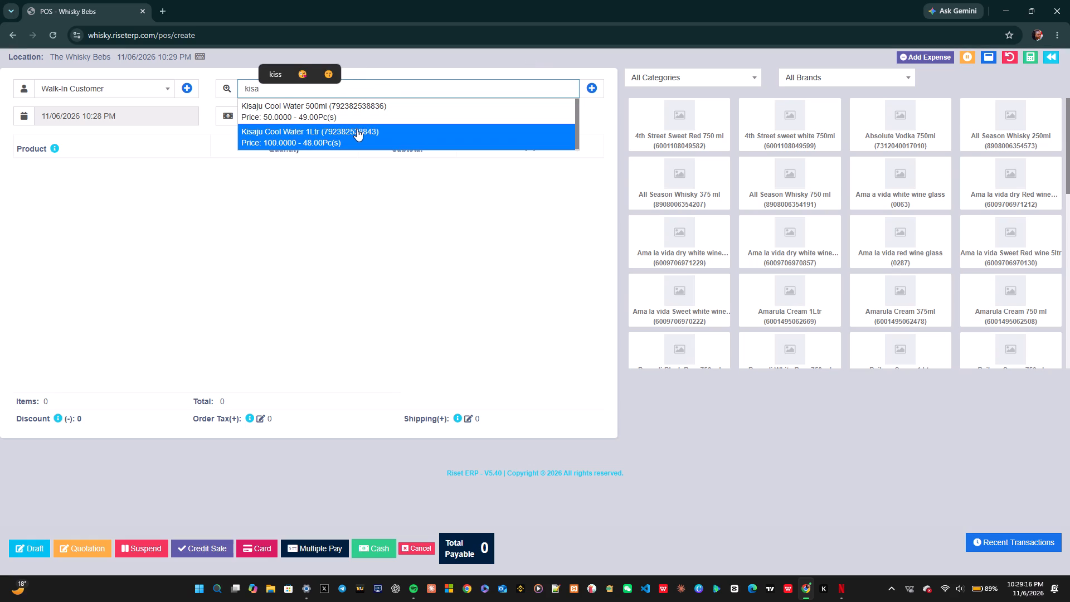
left_click(348, 173)
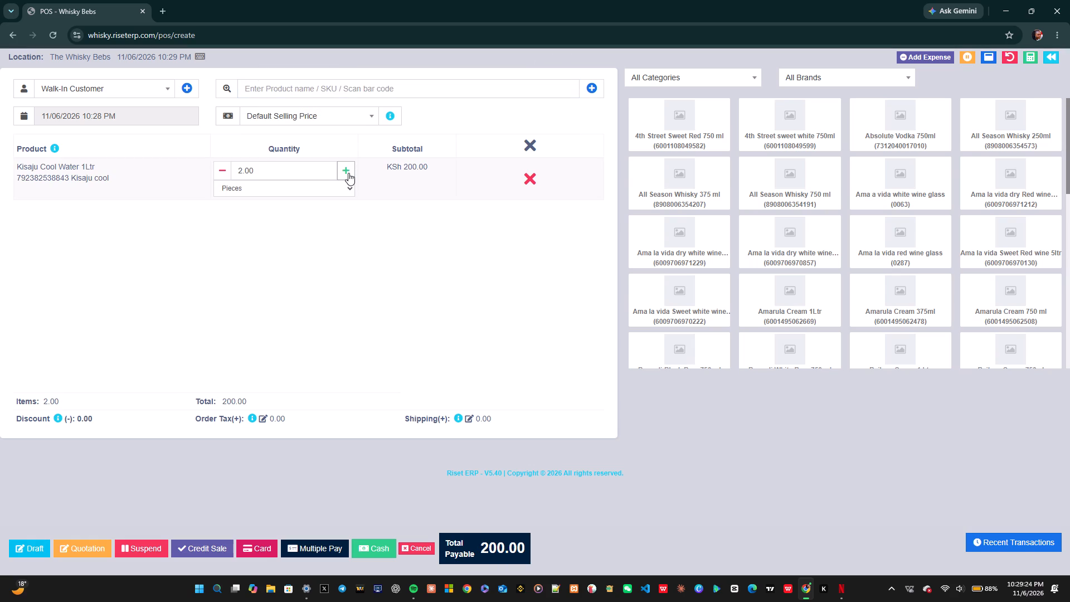
left_click(348, 173)
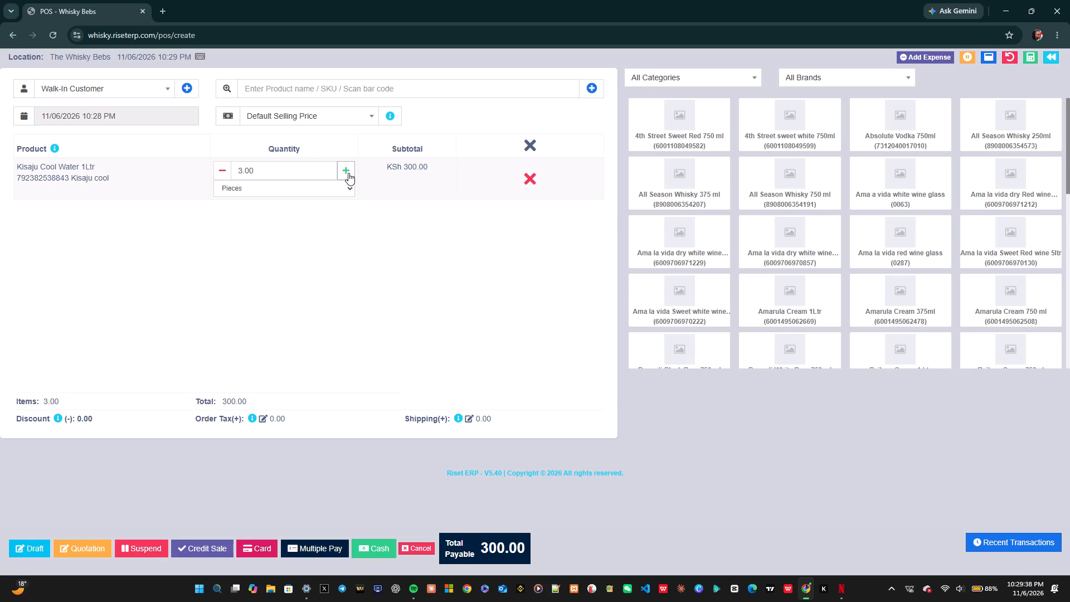
left_click(348, 173)
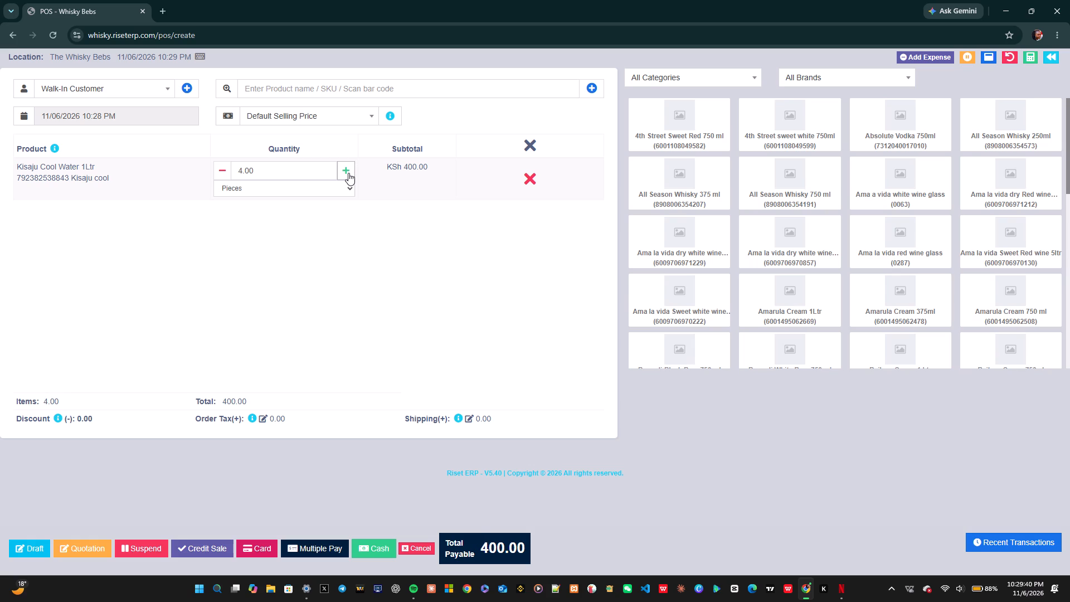
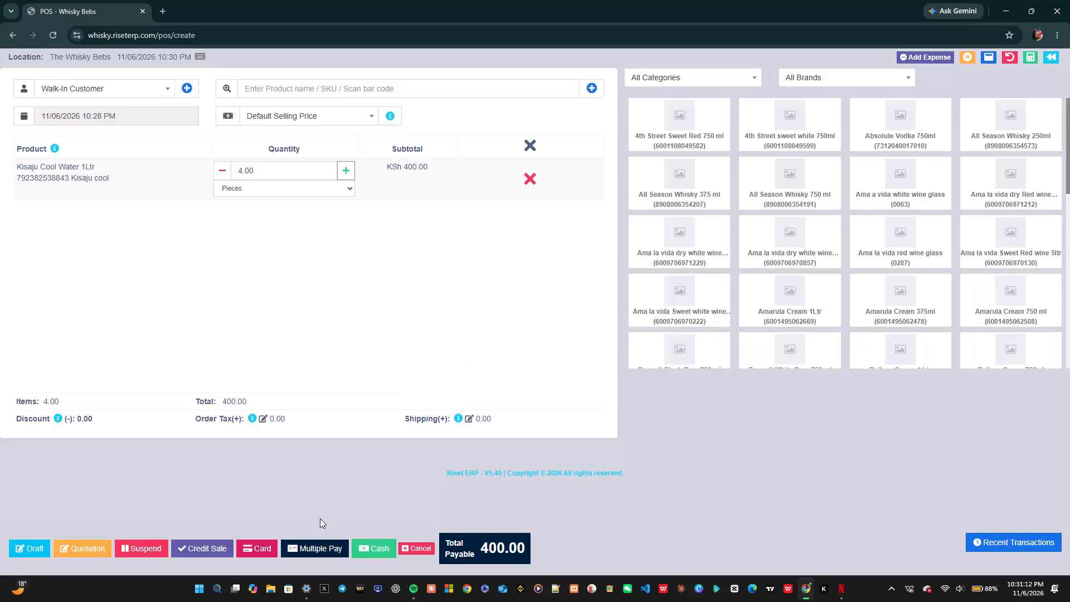
Finalize the sale's full payment of KSh 400.00 with Till Number as the payment method, dismissing the receipt print preview without printing.
left_click(332, 540)
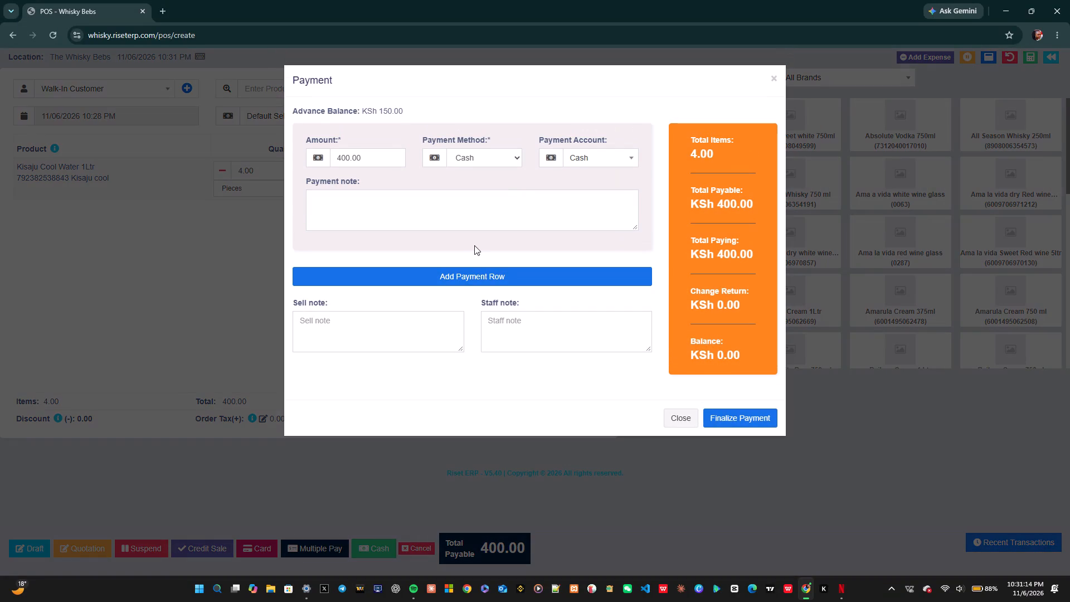
left_click(515, 166)
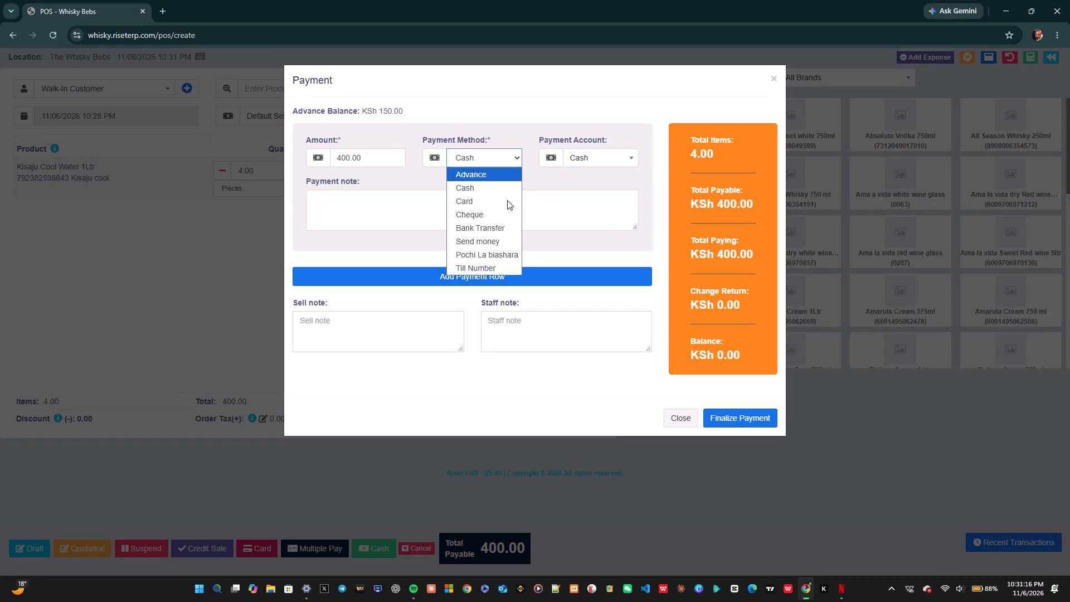
left_click(489, 265)
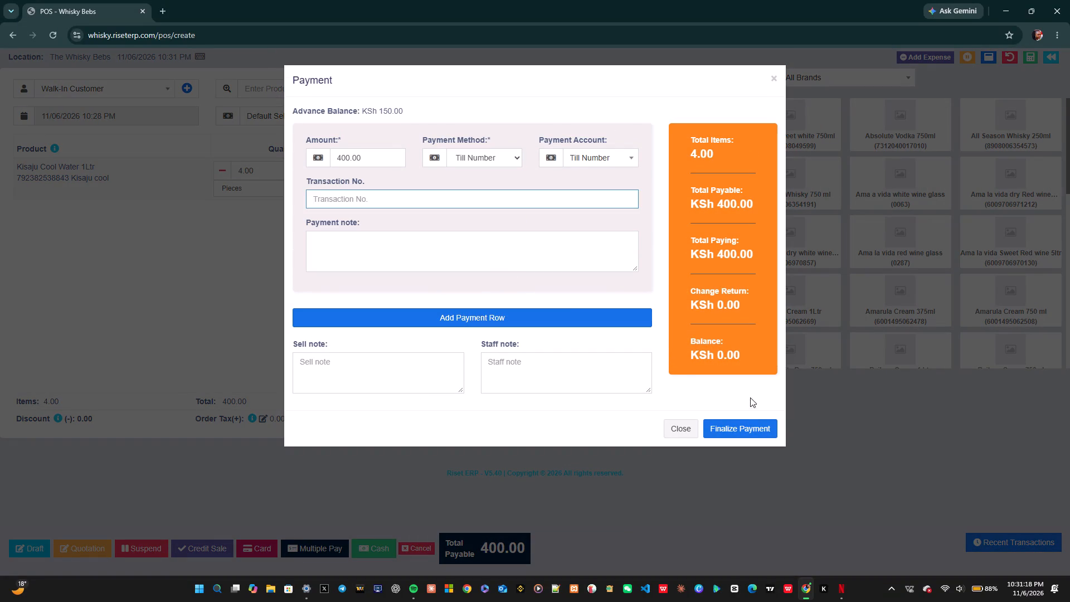
left_click(748, 428)
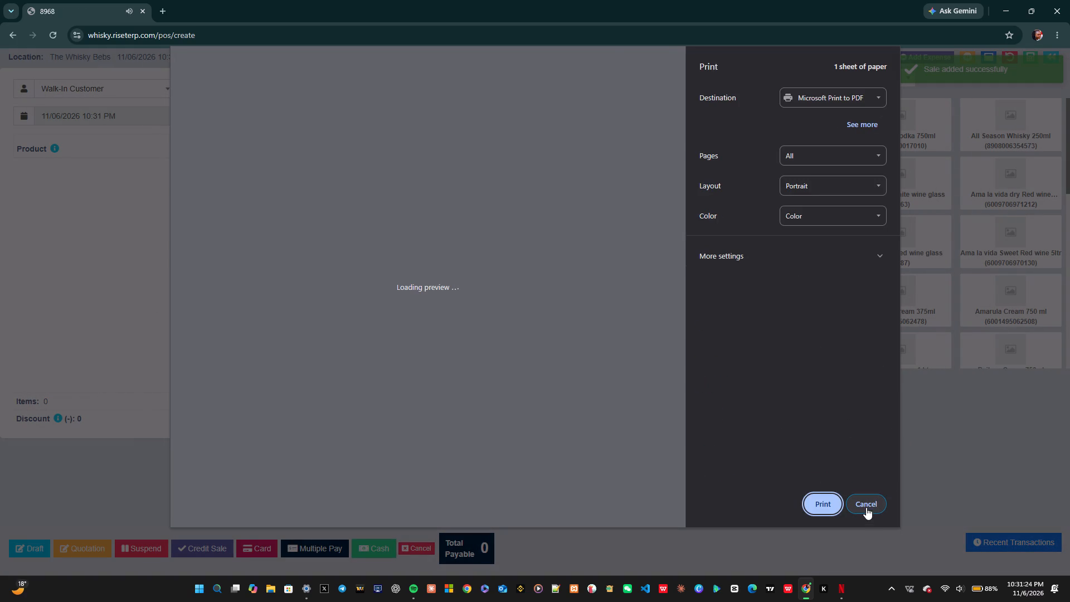
left_click(866, 507)
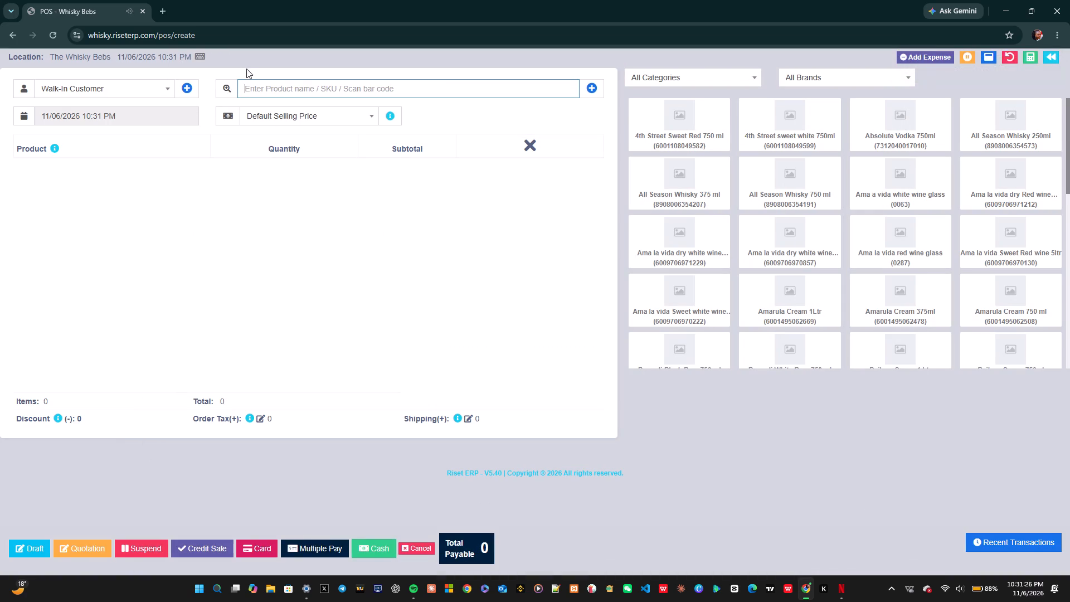
Add one White Cap Bottle 500ml, one Hunters Dry Cider 330ml and one Kisaju Cool Water 500ml to the new walk-in customer sale.
left_click(259, 90)
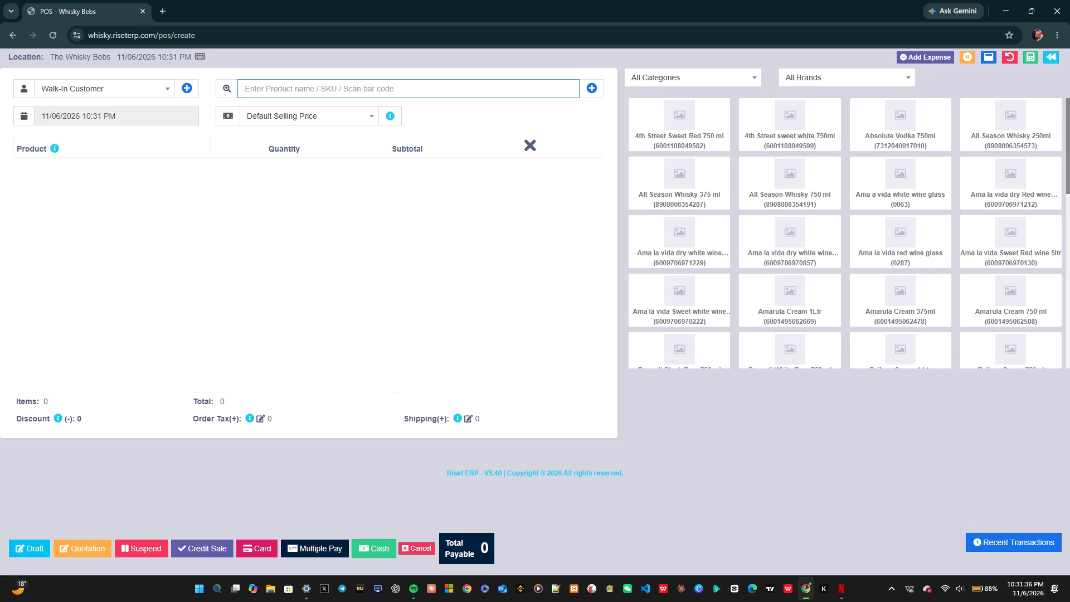
left_click(264, 86)
type("wh")
type("ite")
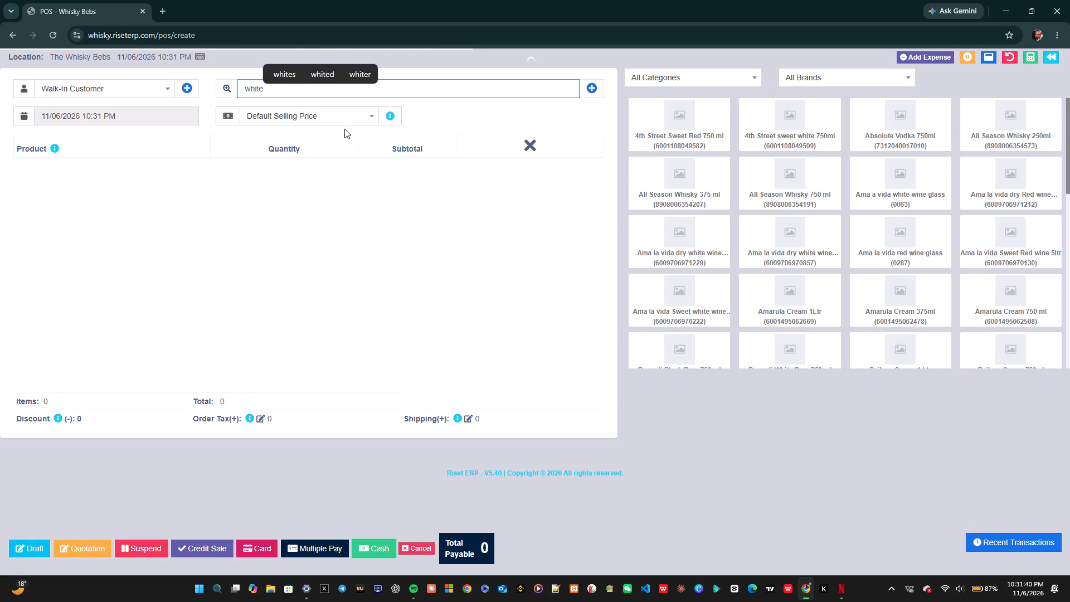
left_click(334, 159)
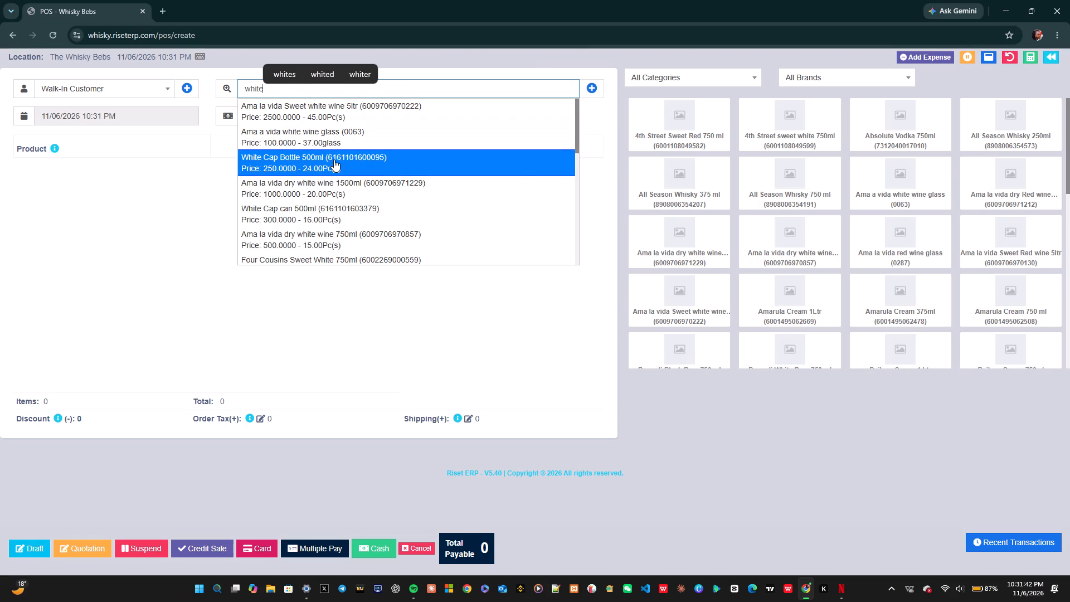
left_click(308, 82)
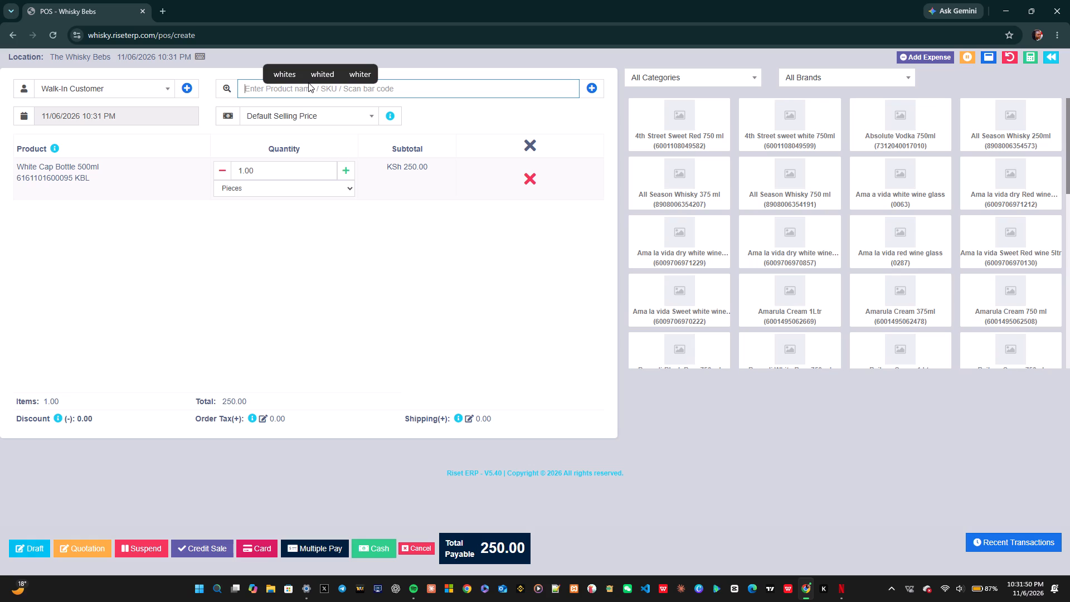
type("hunter")
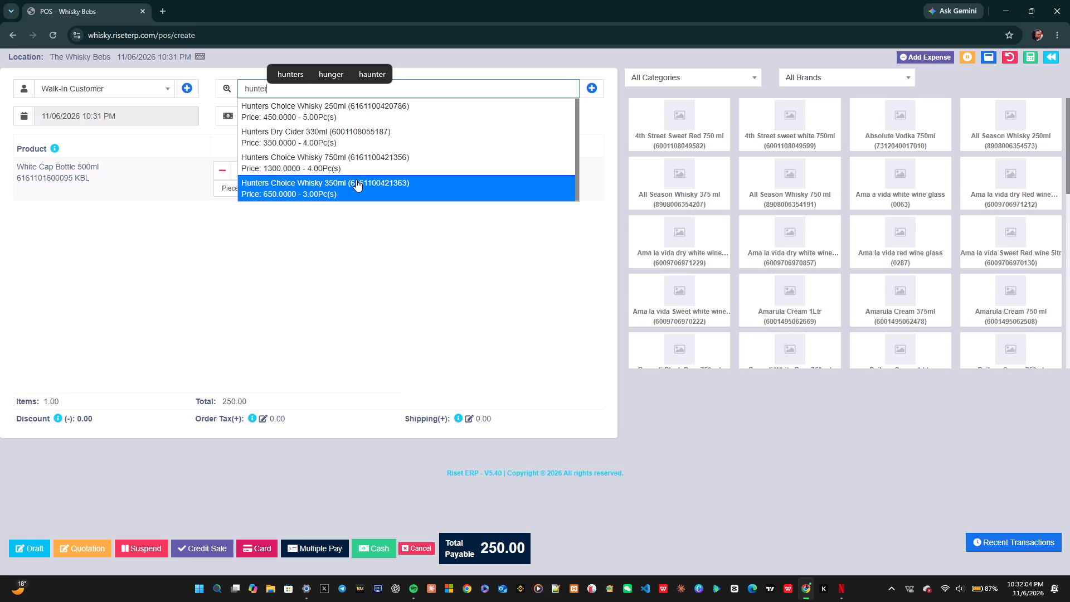
left_click(354, 132)
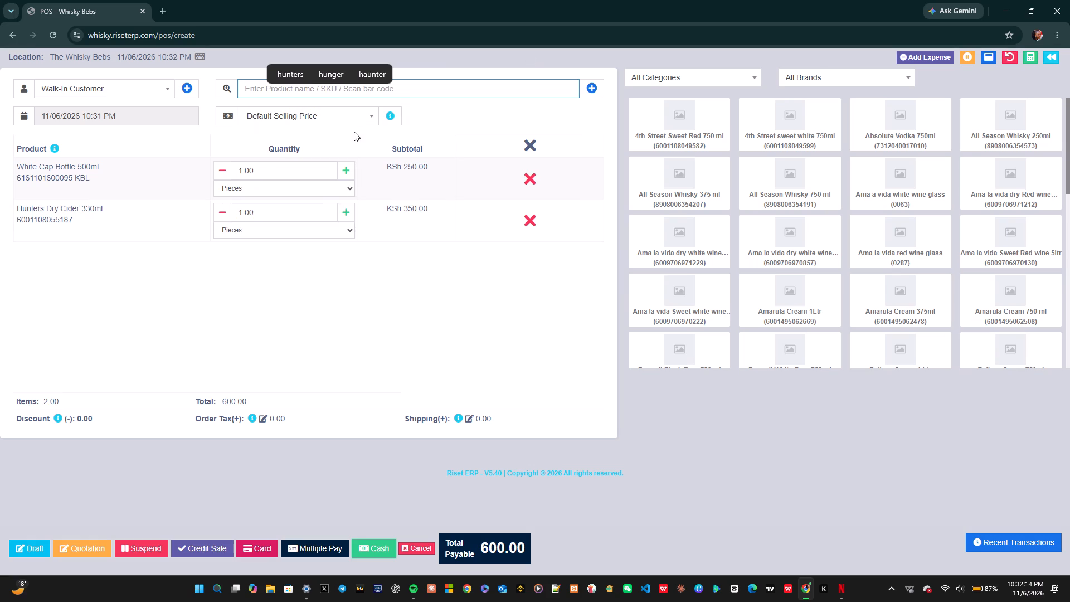
left_click(317, 84)
type("kisa")
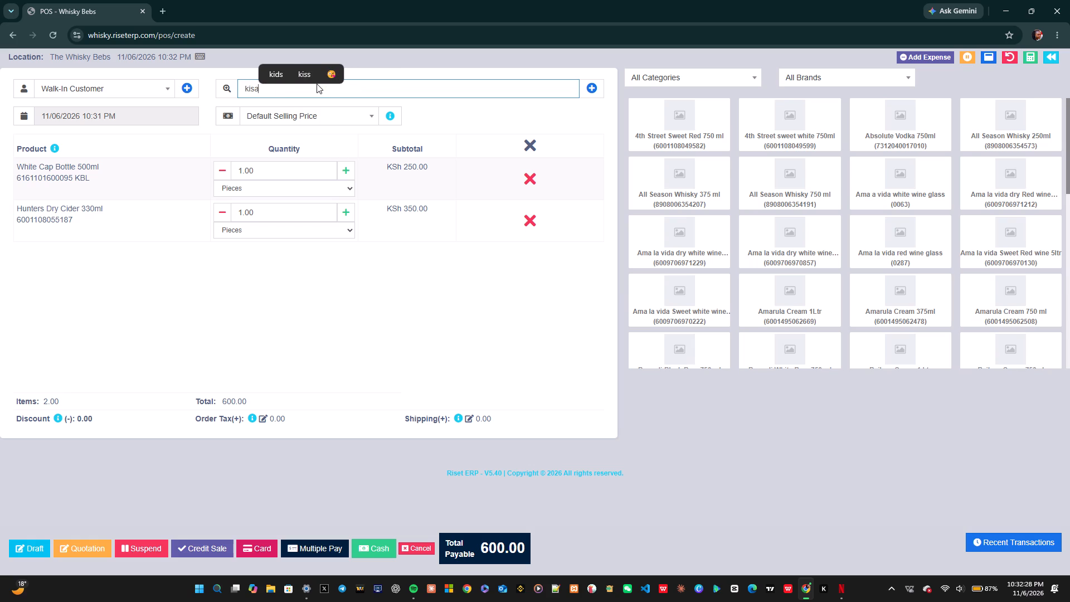
key("j")
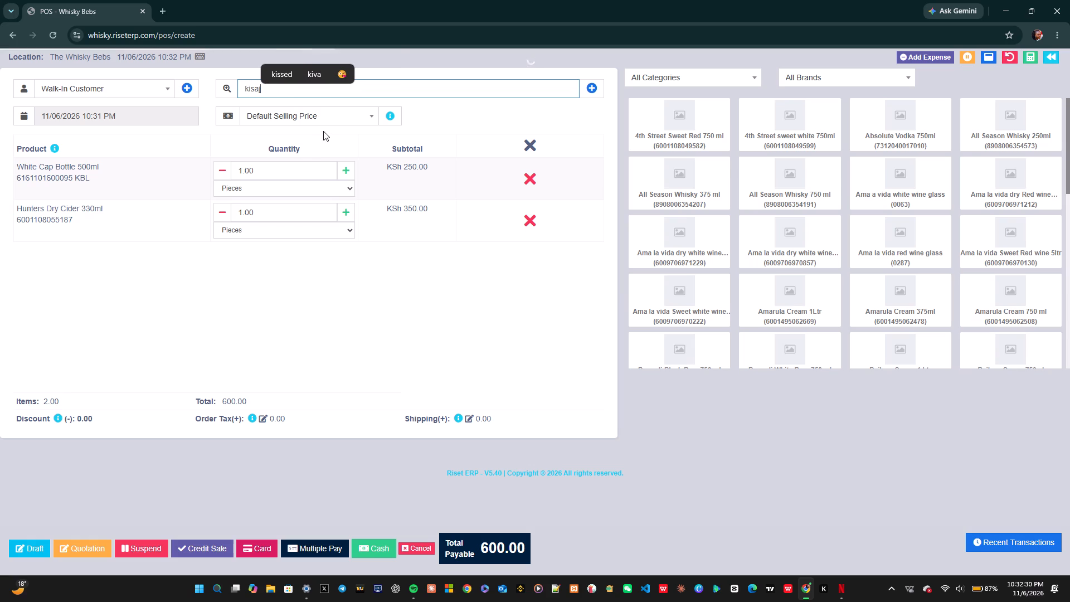
left_click(320, 117)
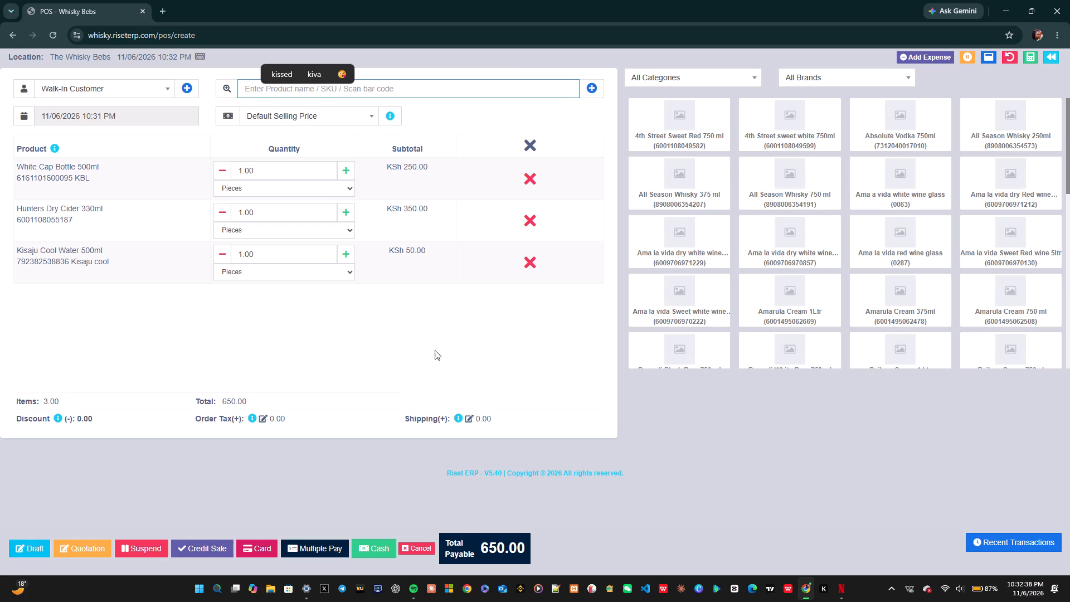
Finalize the sale's full payment of KSh 650.00 with Till Number as the payment method, dismissing the receipt print preview without printing.
left_click(322, 542)
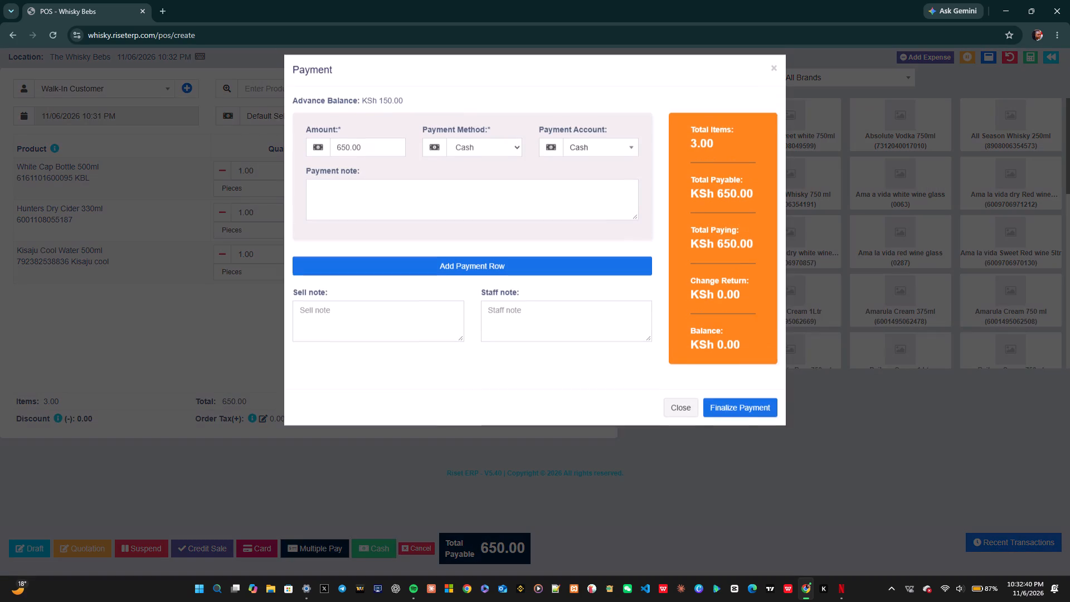
left_click(514, 161)
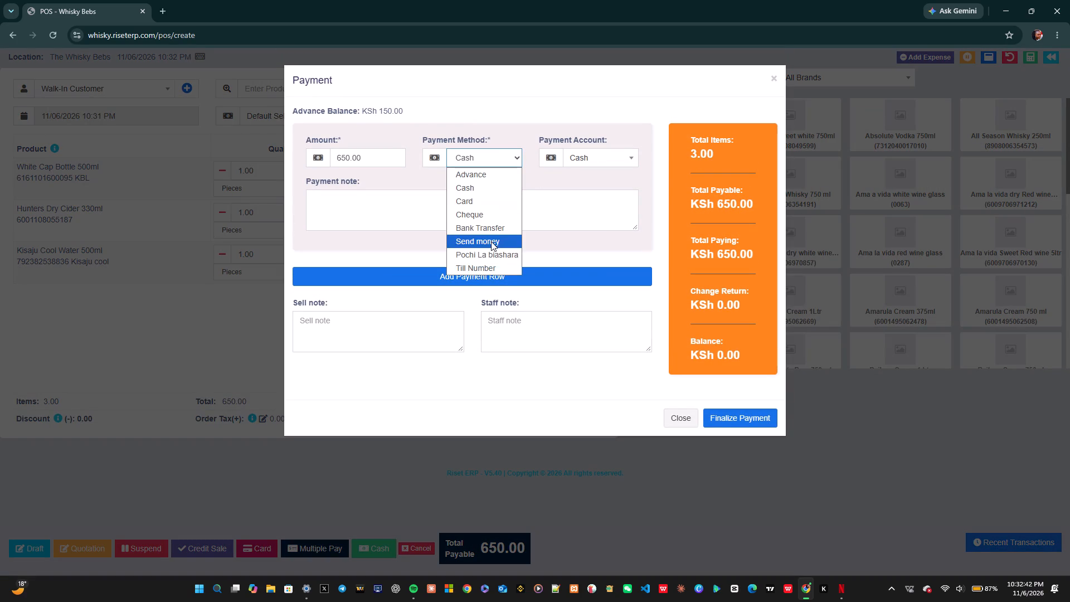
left_click(483, 274)
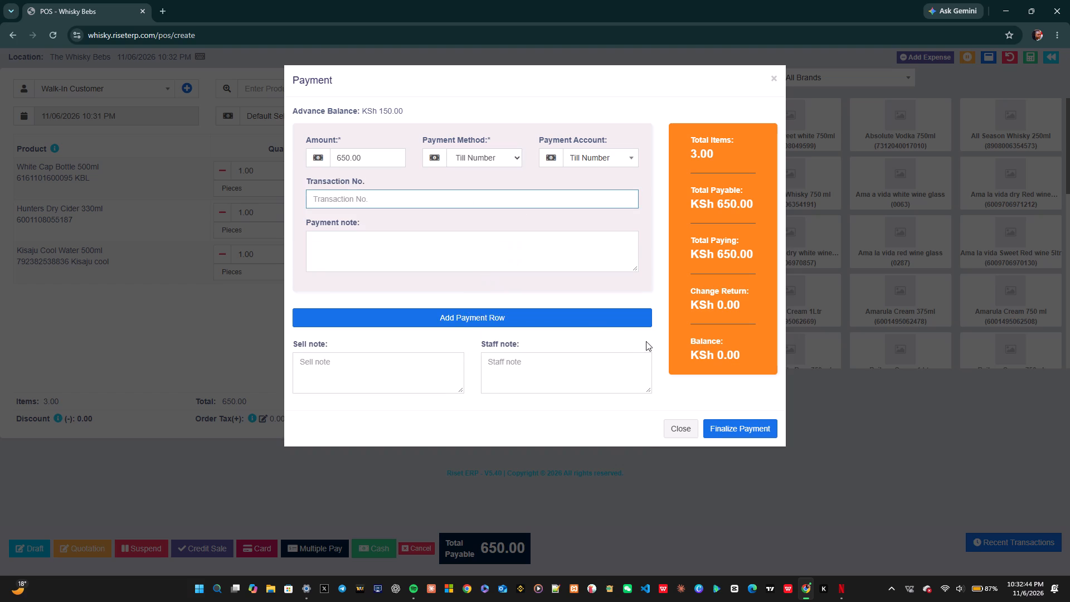
left_click(724, 426)
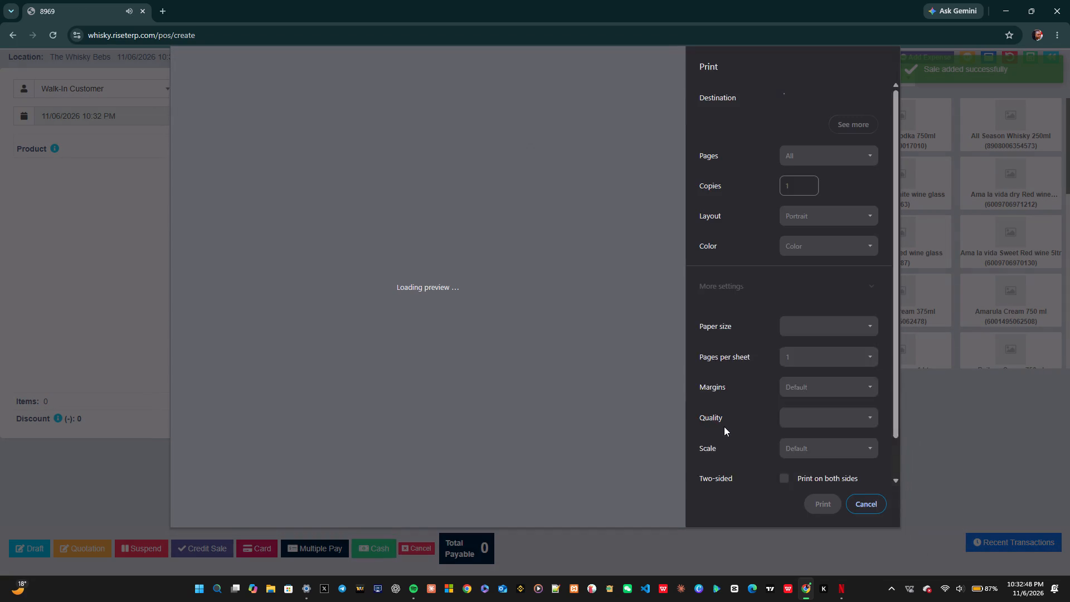
left_click(873, 506)
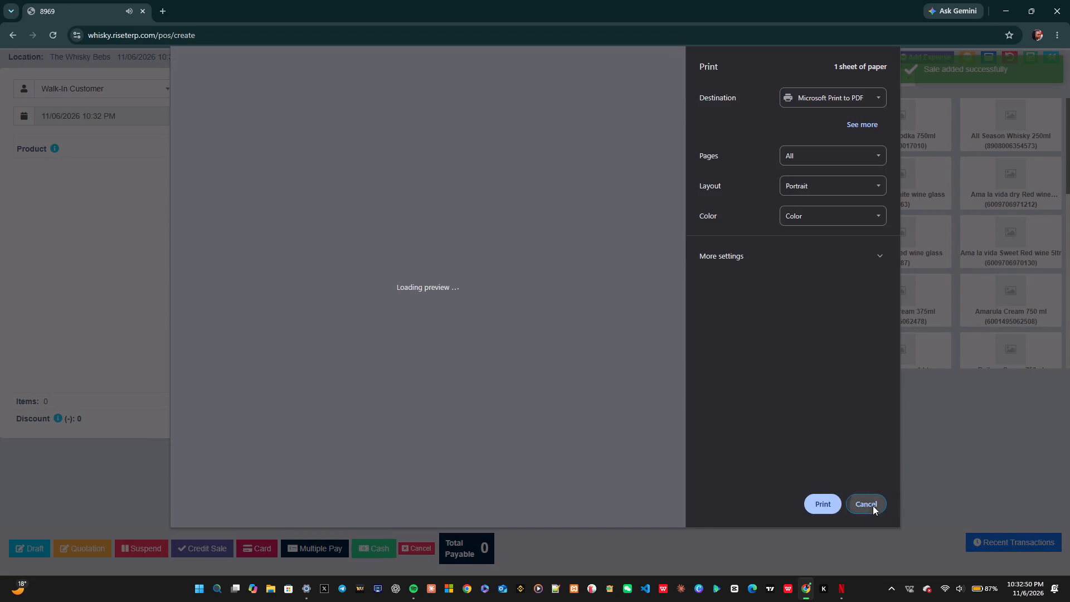
Set the new sale's customer to the registered customer with the surname Munio.
double_click(294, 93)
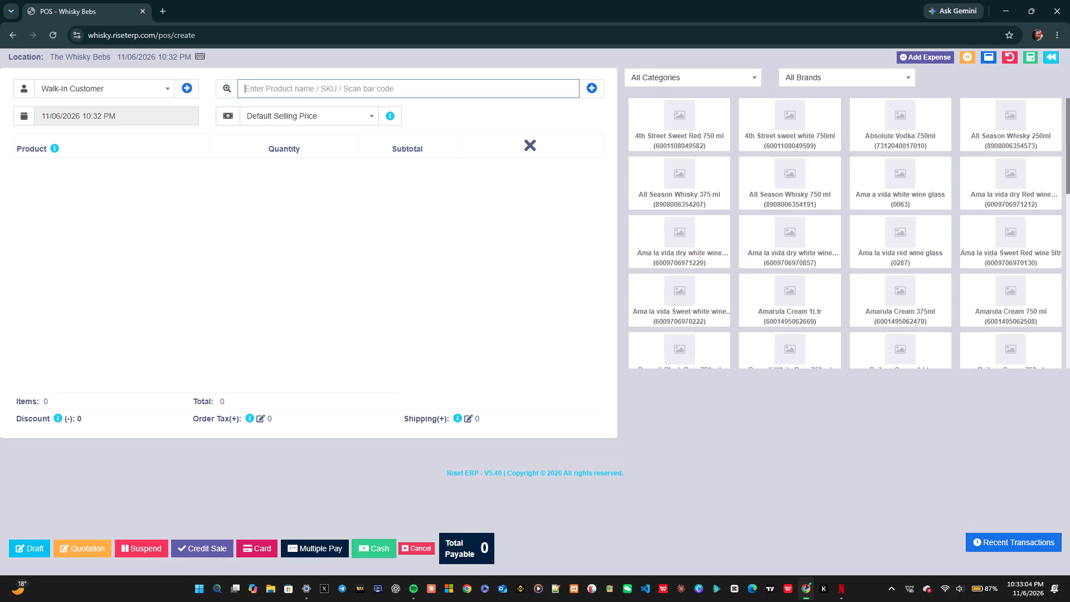
left_click(131, 88)
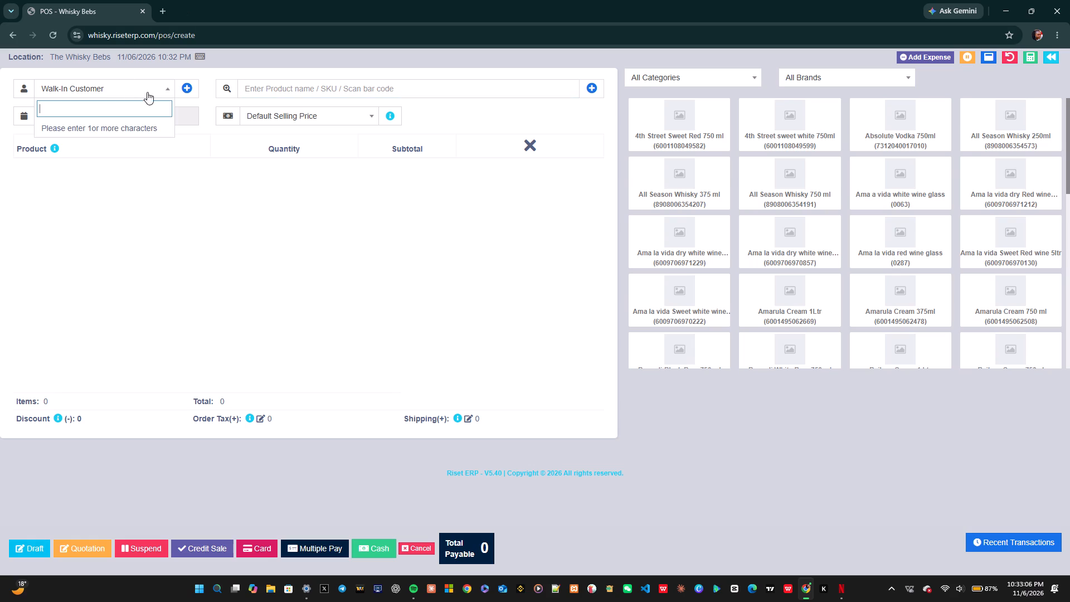
type("munio")
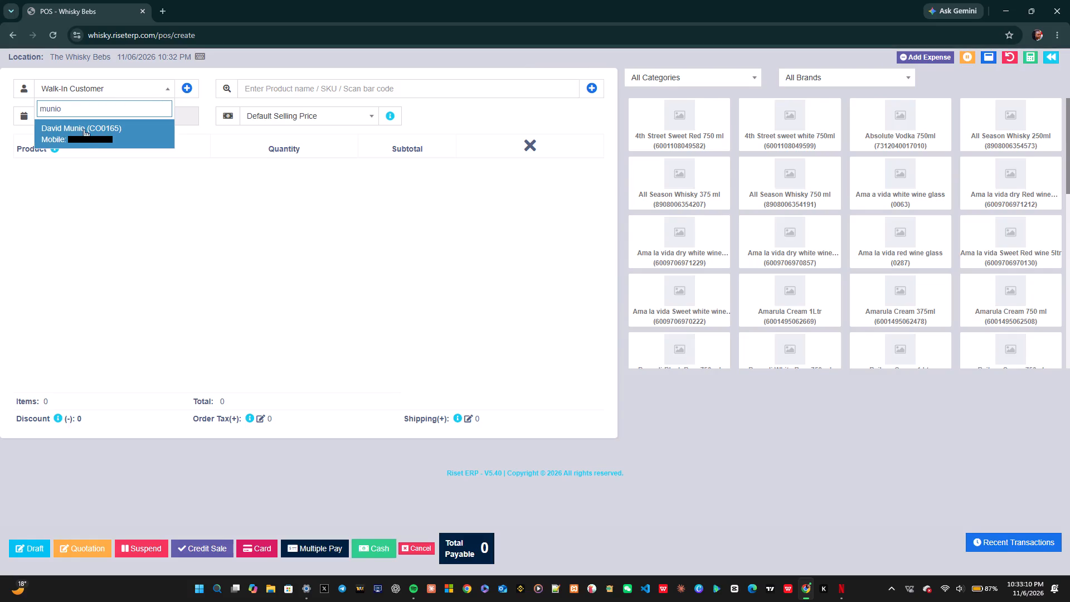
left_click(85, 137)
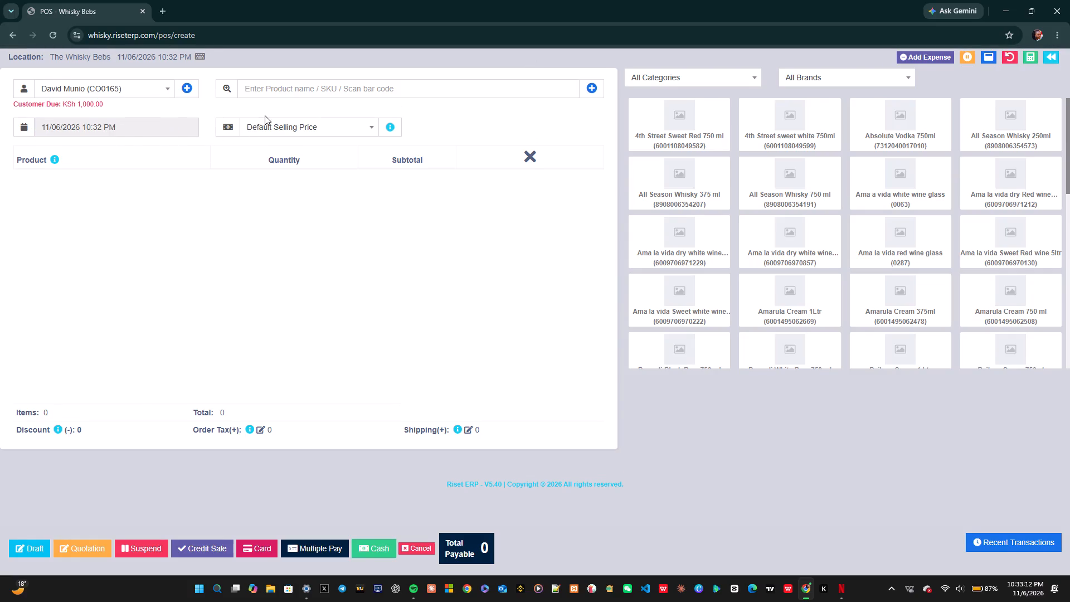
Add one Tusker Larger Bottle 500ml and one Balozi Bottle 500ml to the registered customer's sale.
left_click(296, 87)
type("tus")
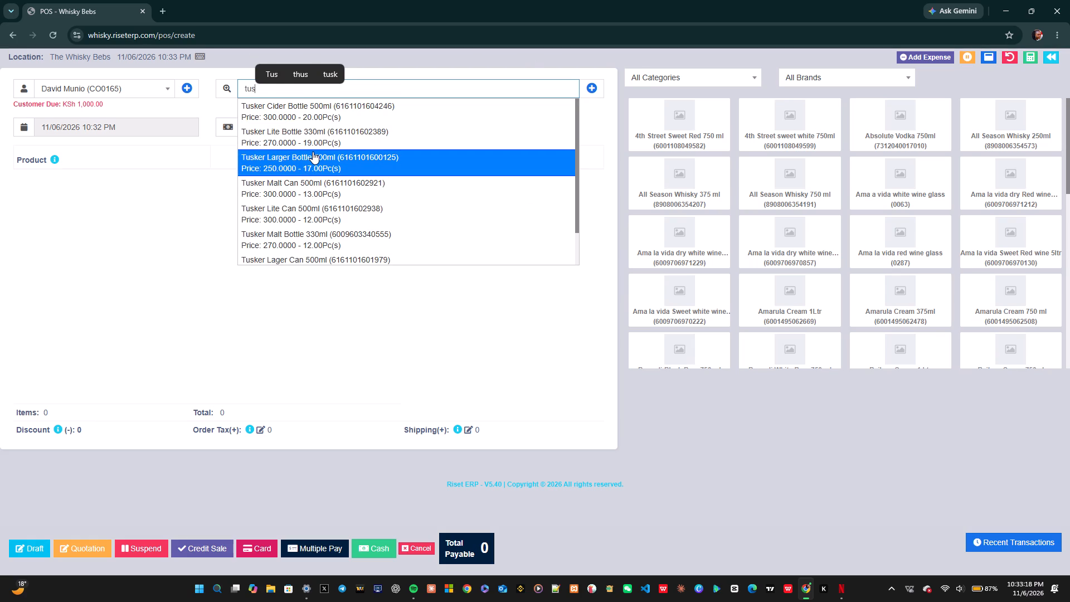
left_click(313, 152)
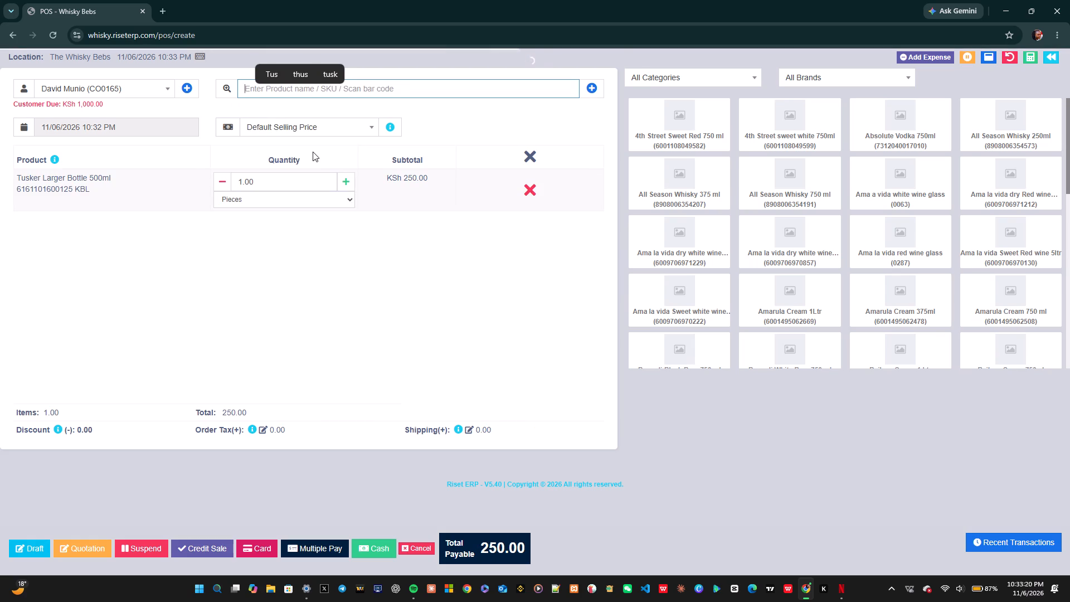
left_click(254, 86)
type("balo")
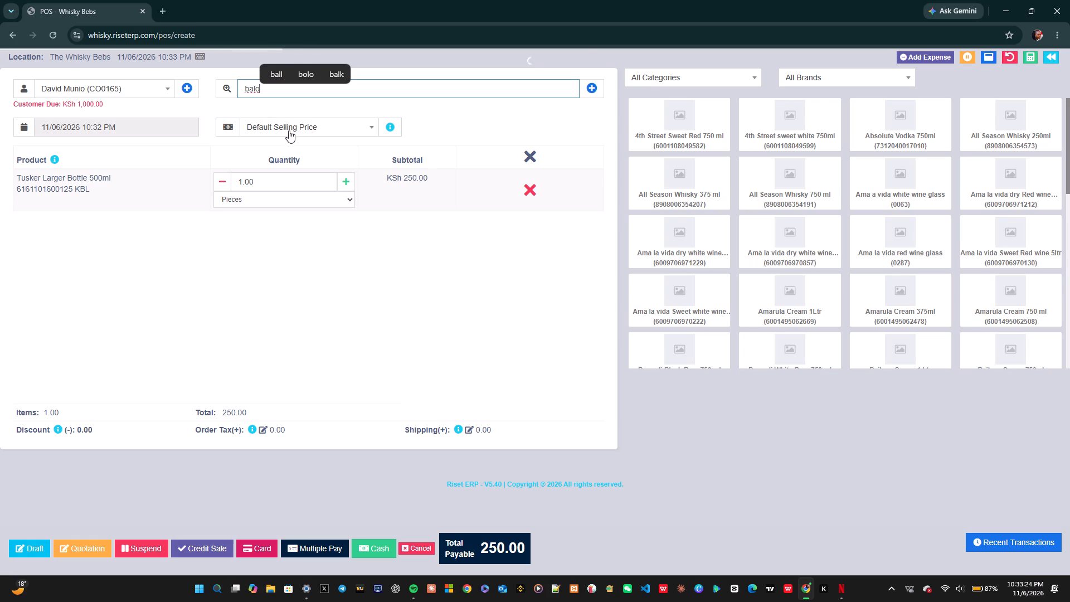
left_click(295, 106)
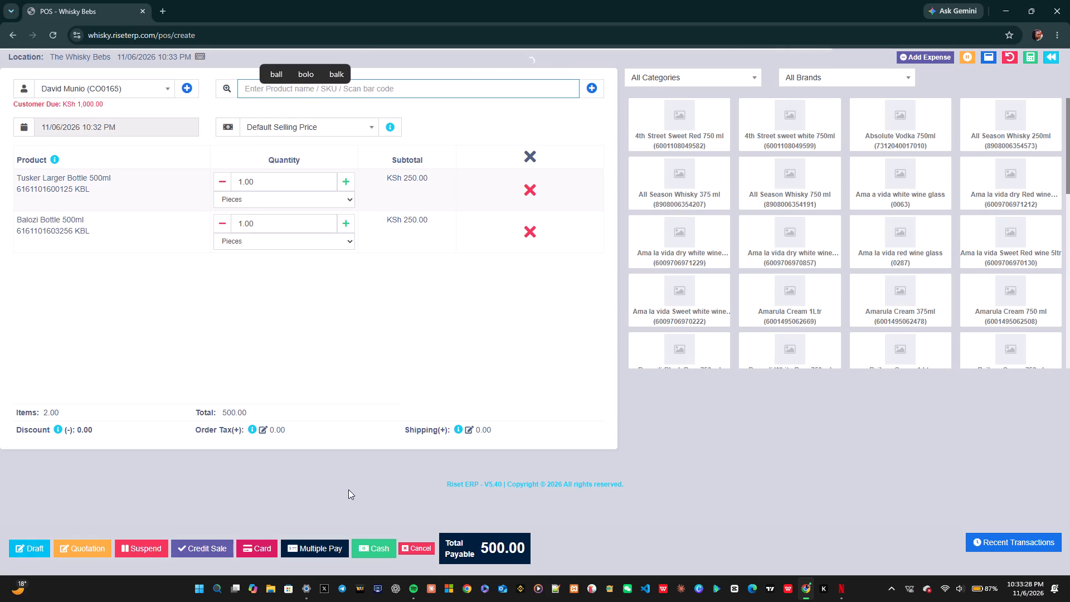
Finalize the sale's full payment of KSh 500.00 with Till Number as the payment method, dismissing the receipt print preview without printing.
left_click(324, 550)
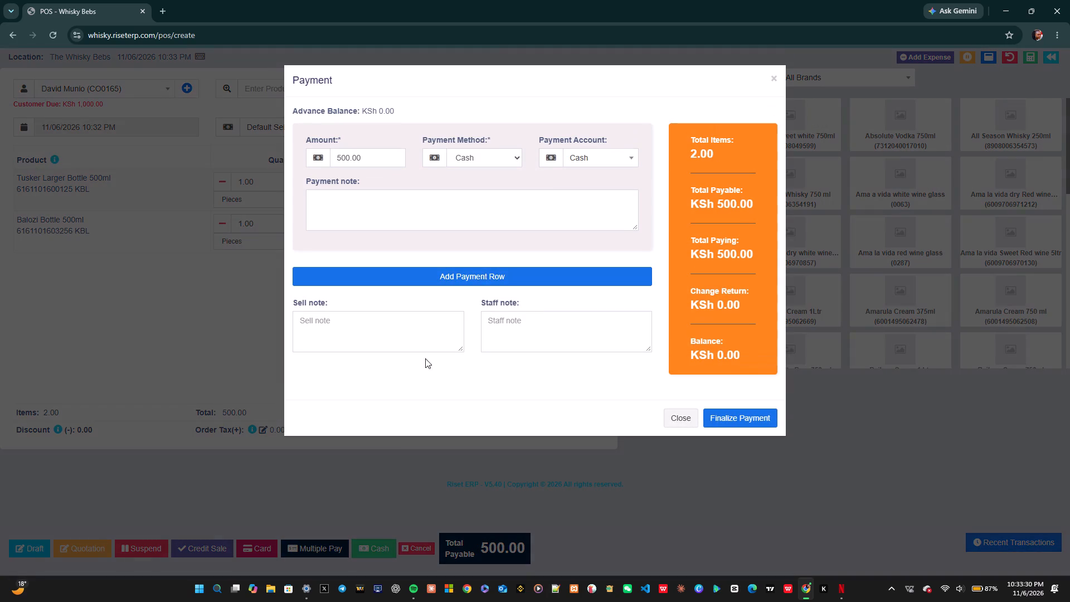
left_click(509, 158)
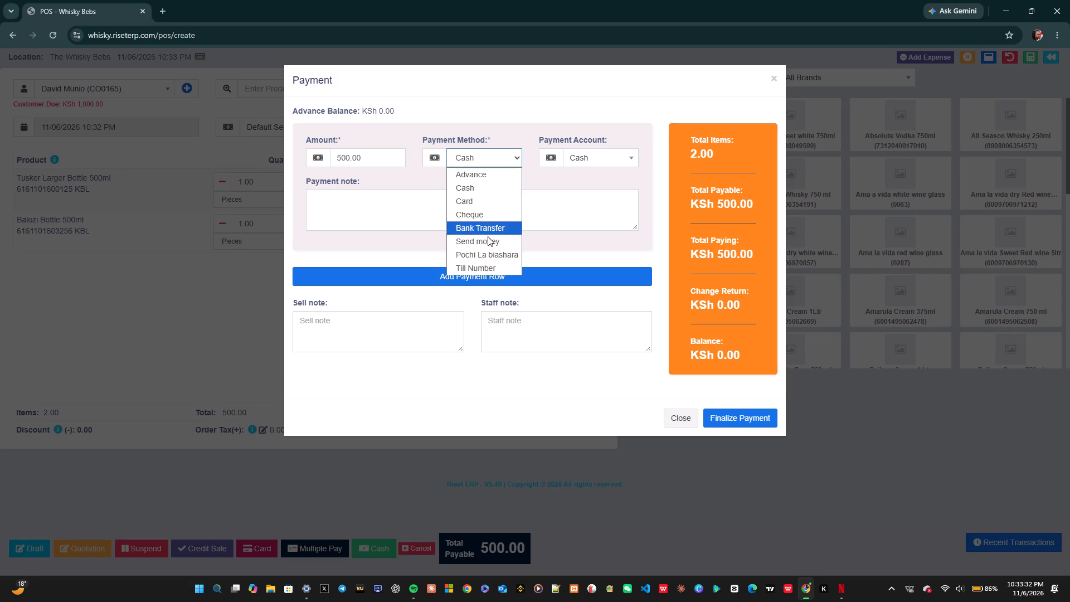
left_click(482, 265)
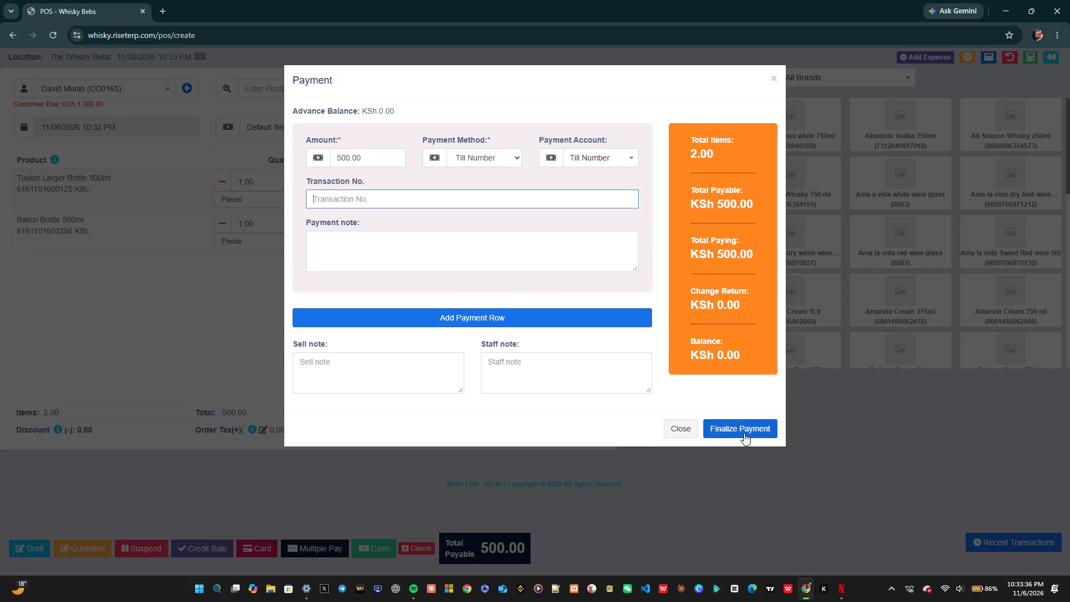
left_click(744, 433)
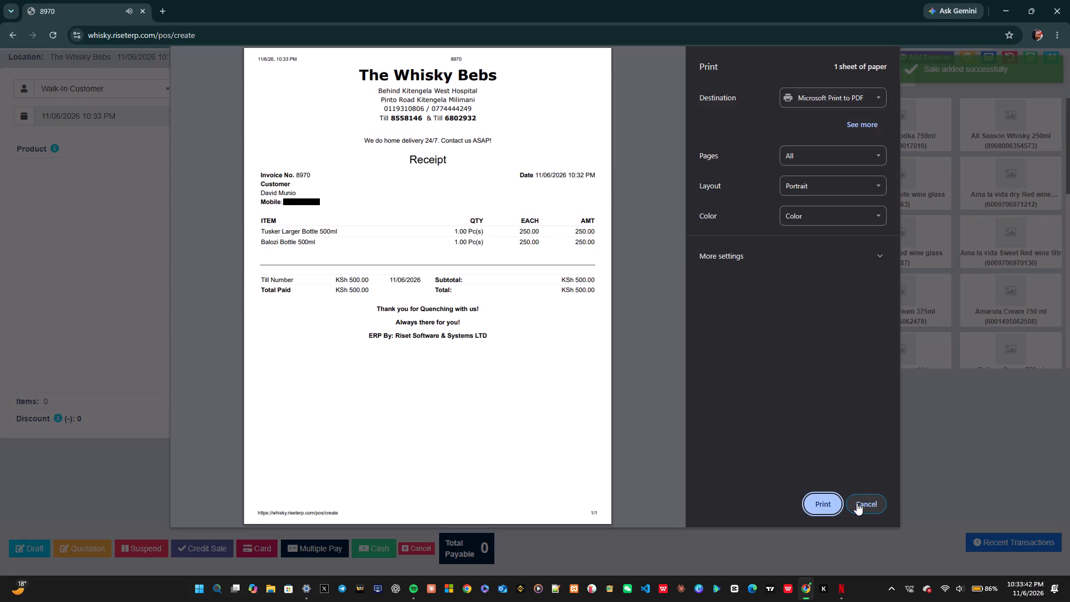
left_click(857, 503)
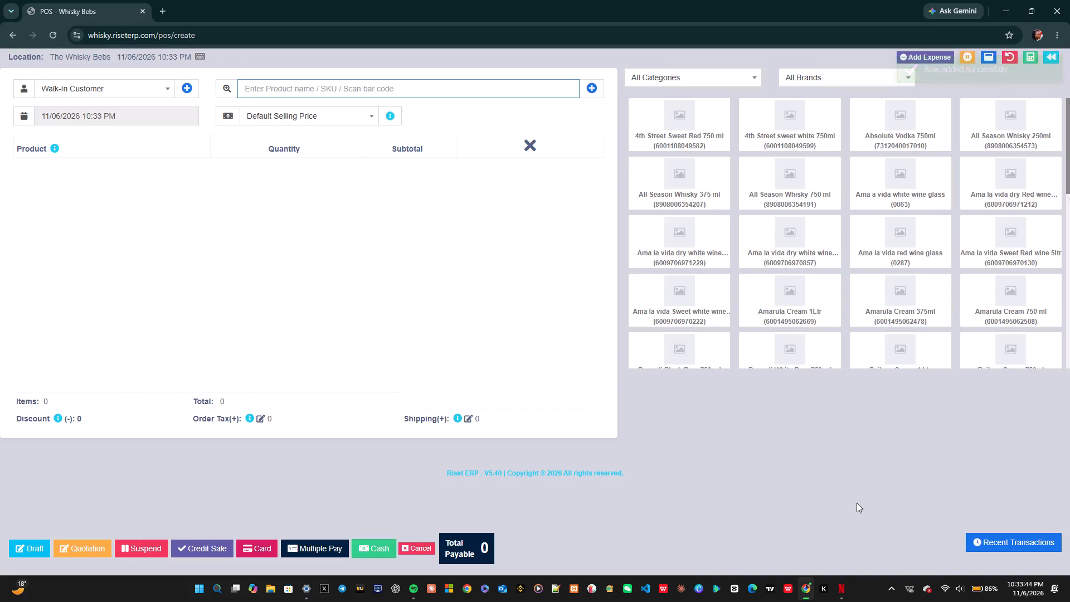
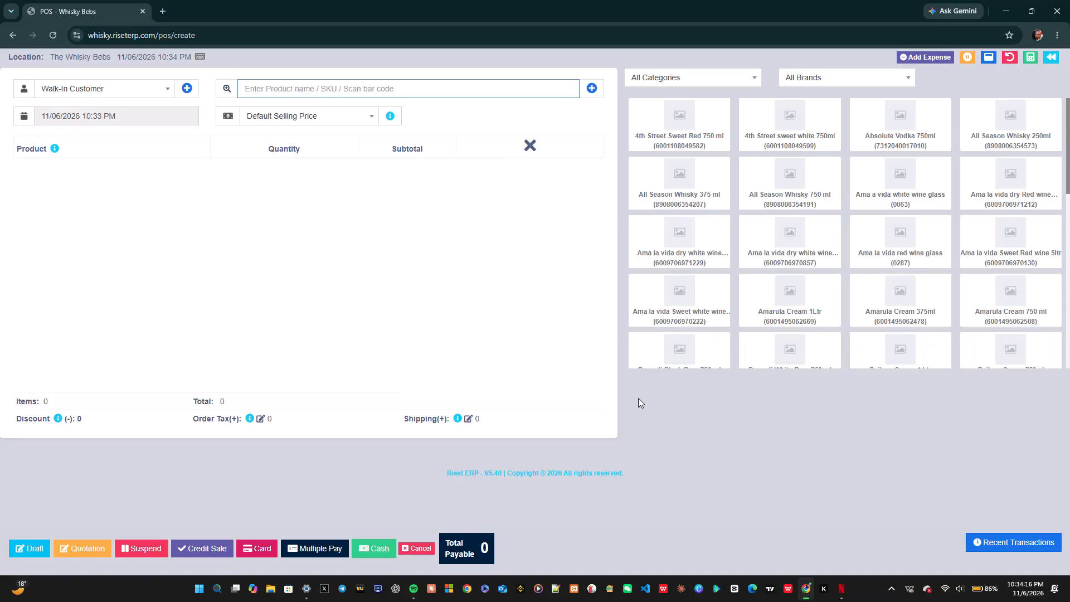
Search the registered customers for Kanyora for the new sale.
left_click(310, 83)
left_click(75, 81)
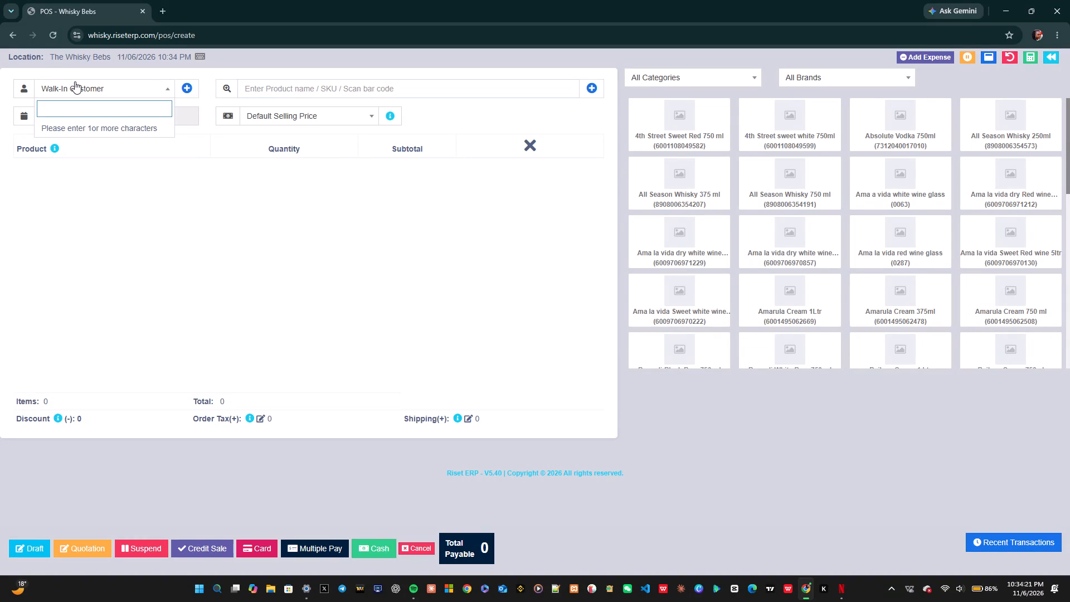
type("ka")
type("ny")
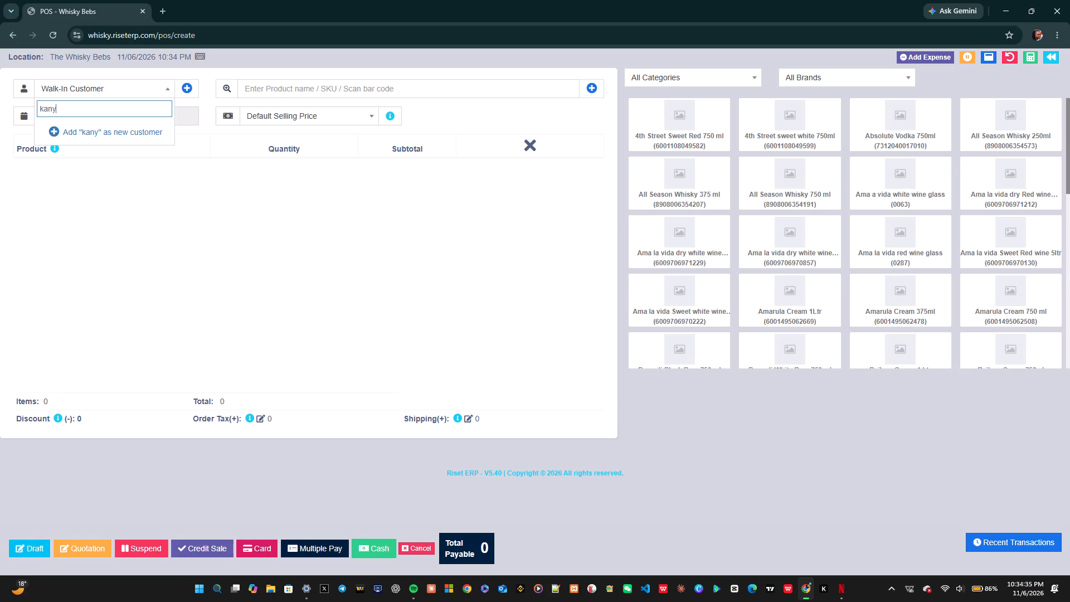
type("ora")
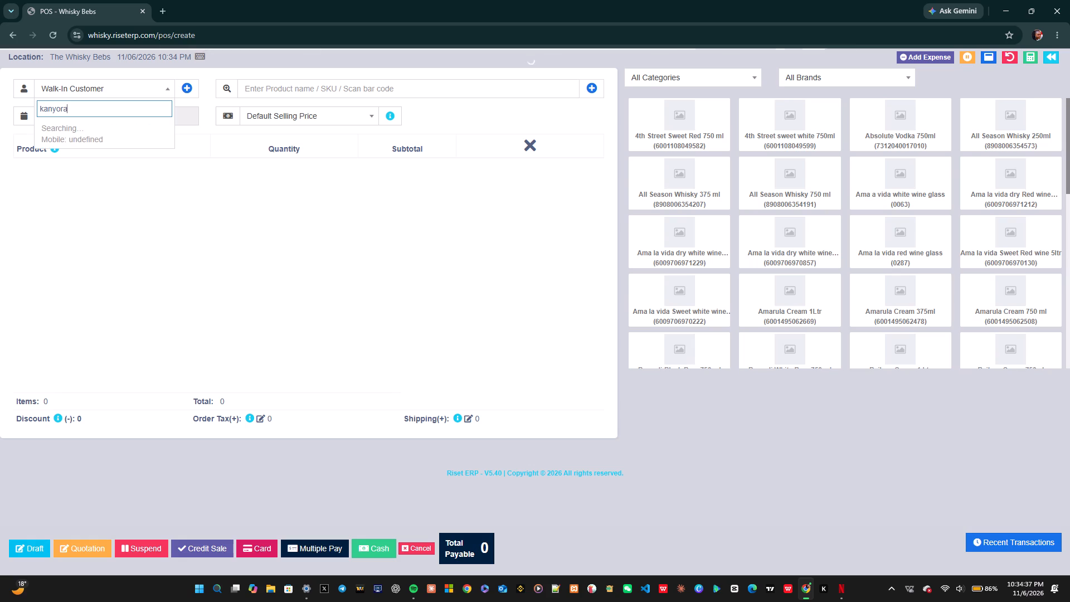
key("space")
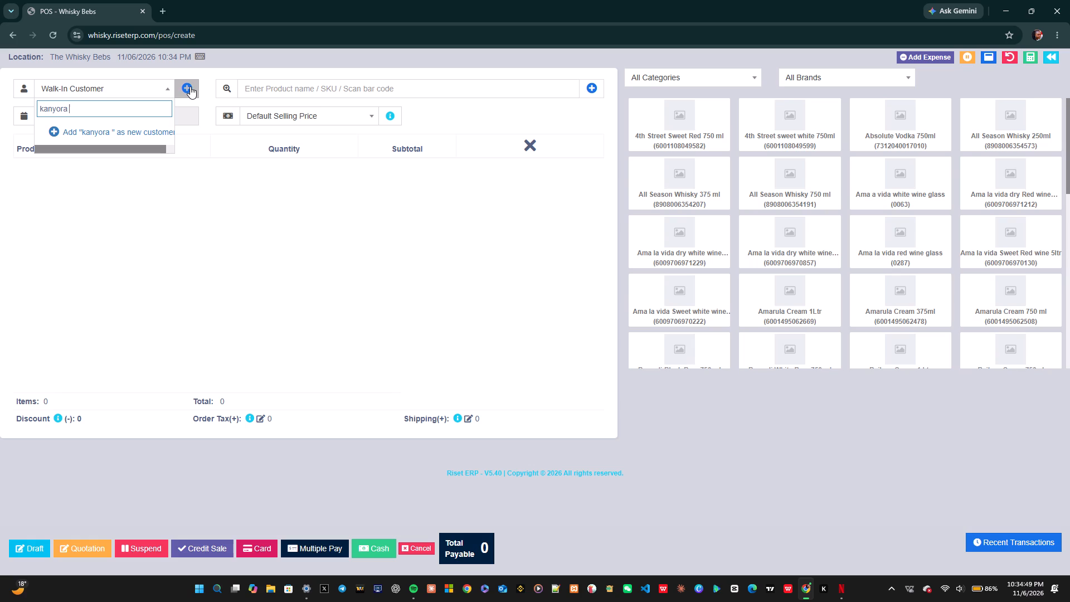
Add a new contact of type Individual, entering the customer's first name and filling the middle name with Kanyora.
left_click(190, 86)
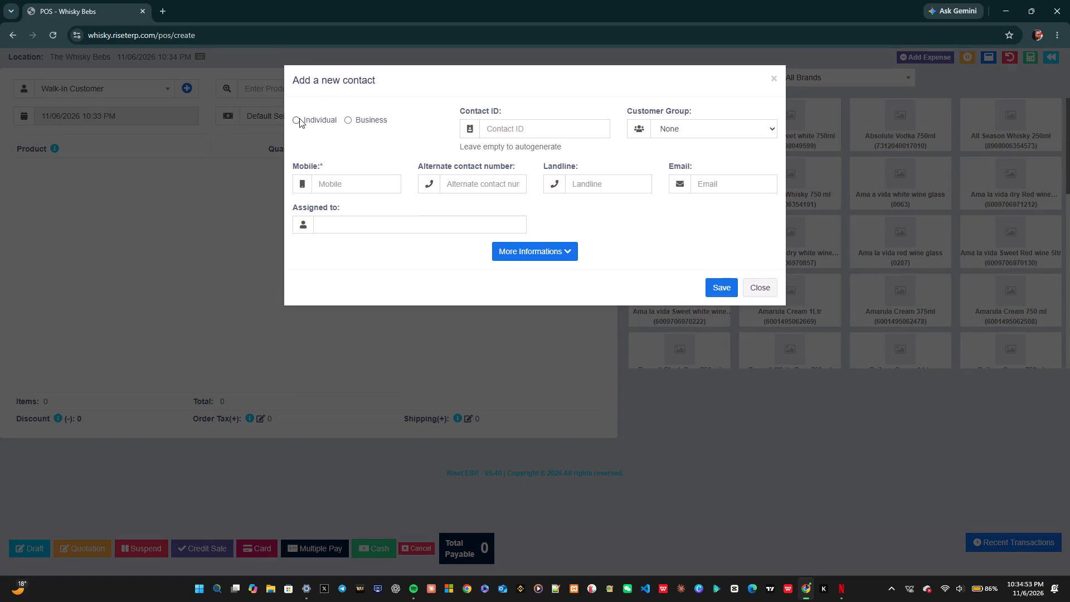
left_click(299, 118)
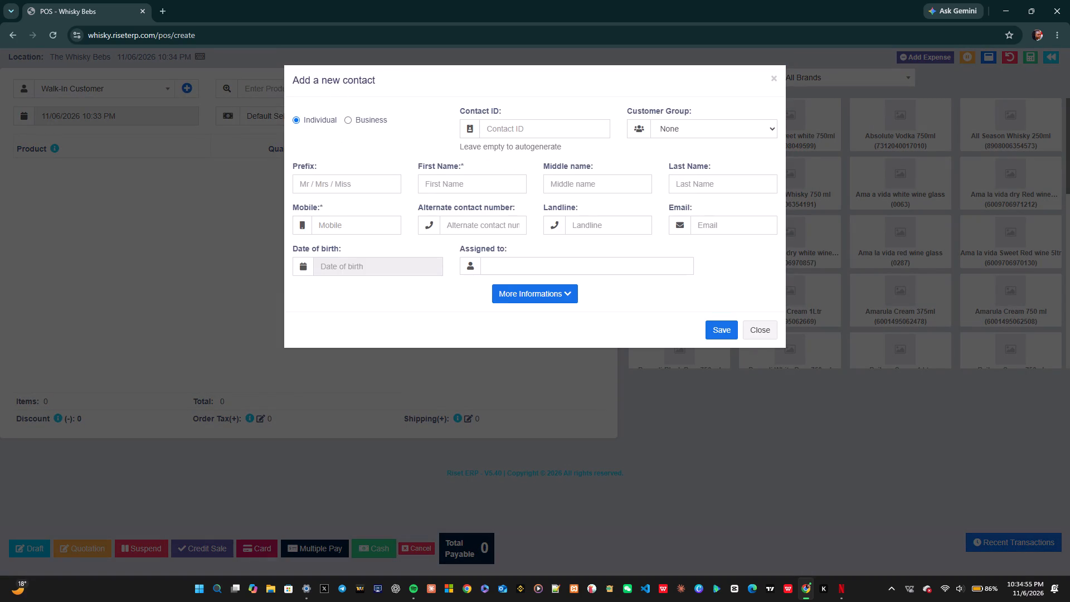
left_click(445, 182)
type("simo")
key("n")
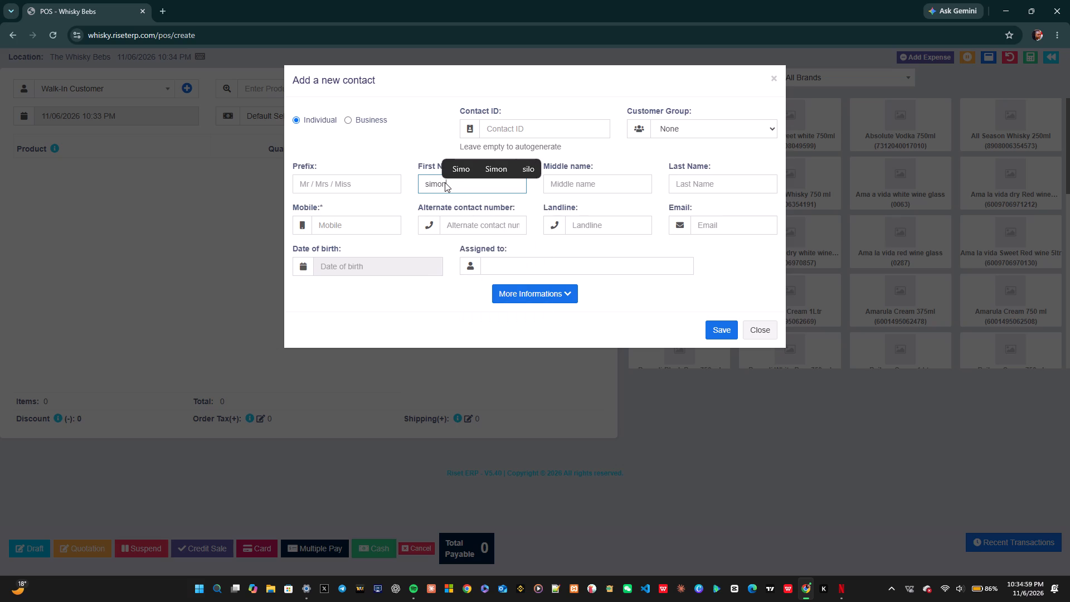
left_click(580, 183)
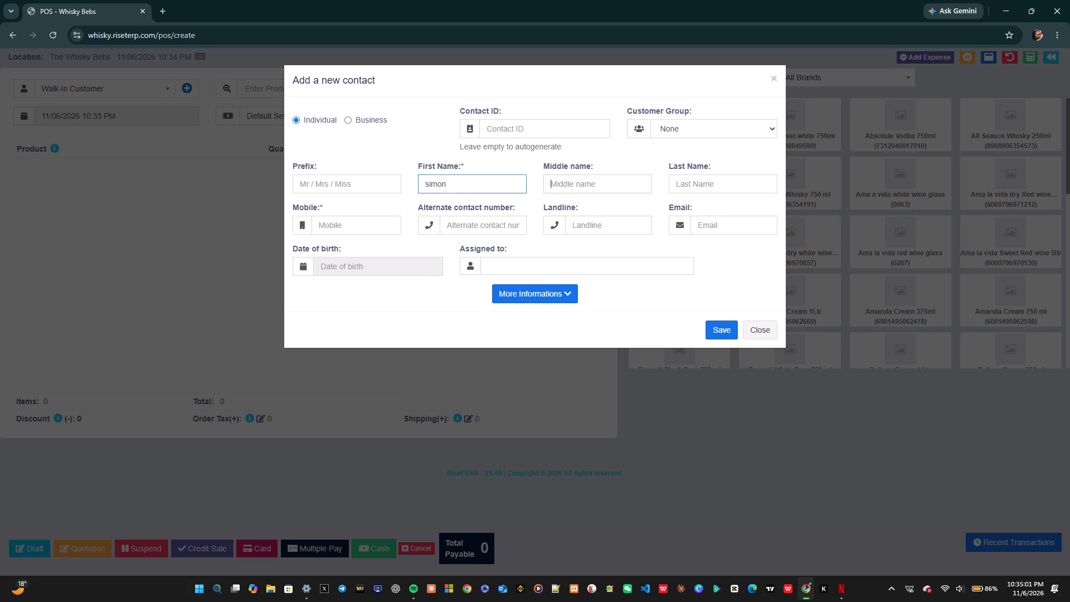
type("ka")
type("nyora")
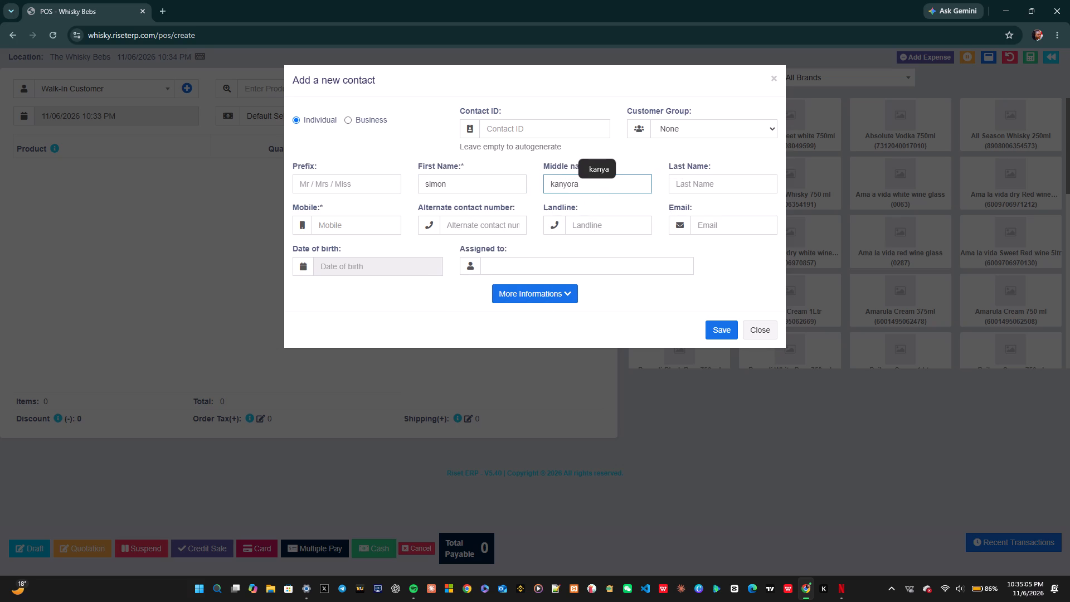
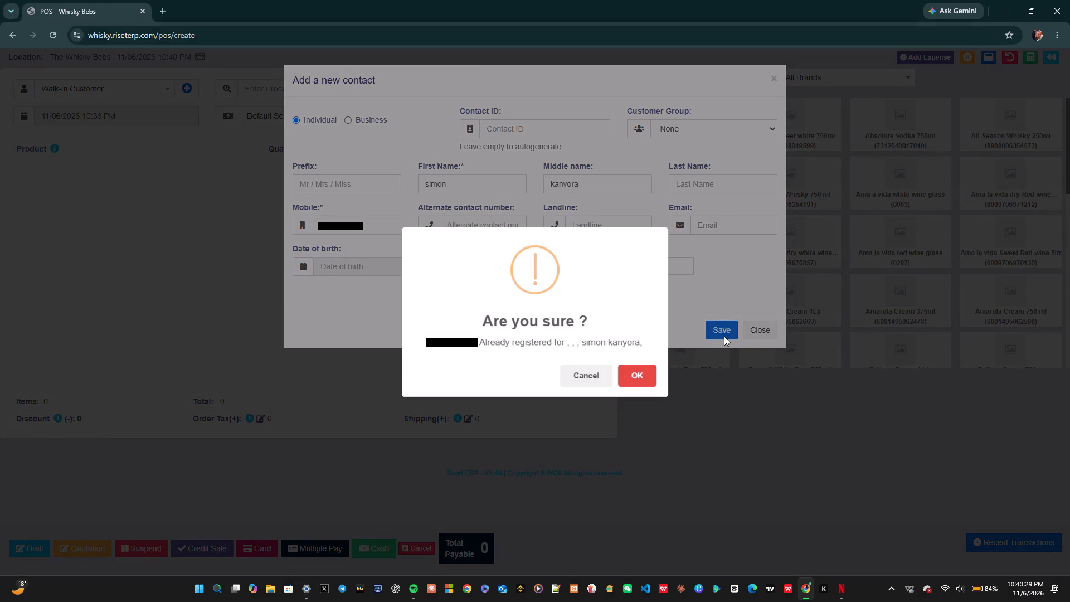
Finish saving the new individual contact with the entered mobile number as the sale's customer.
left_click(635, 377)
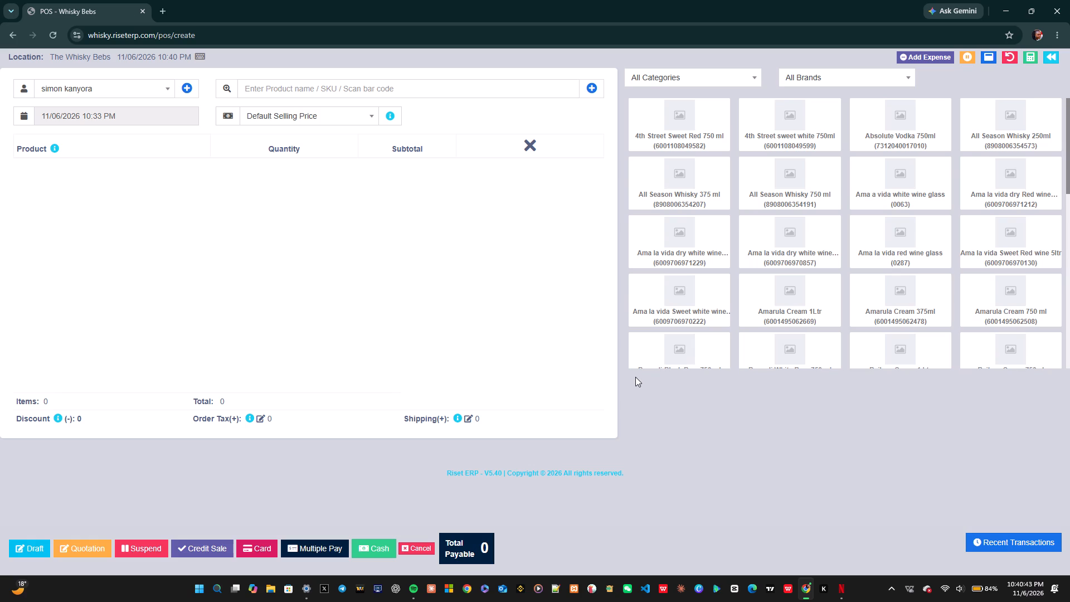
Add Ama a vida white wine glass with quantity 2 and Ama la vida red wine glass with quantity 1 to the sale.
left_click(332, 89)
type("glass")
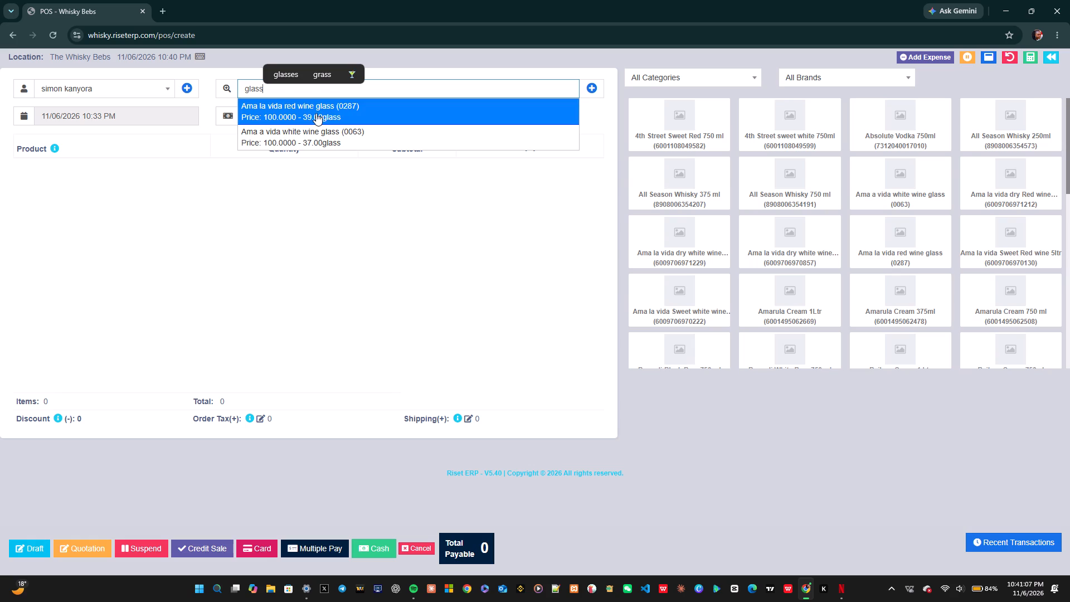
left_click(375, 131)
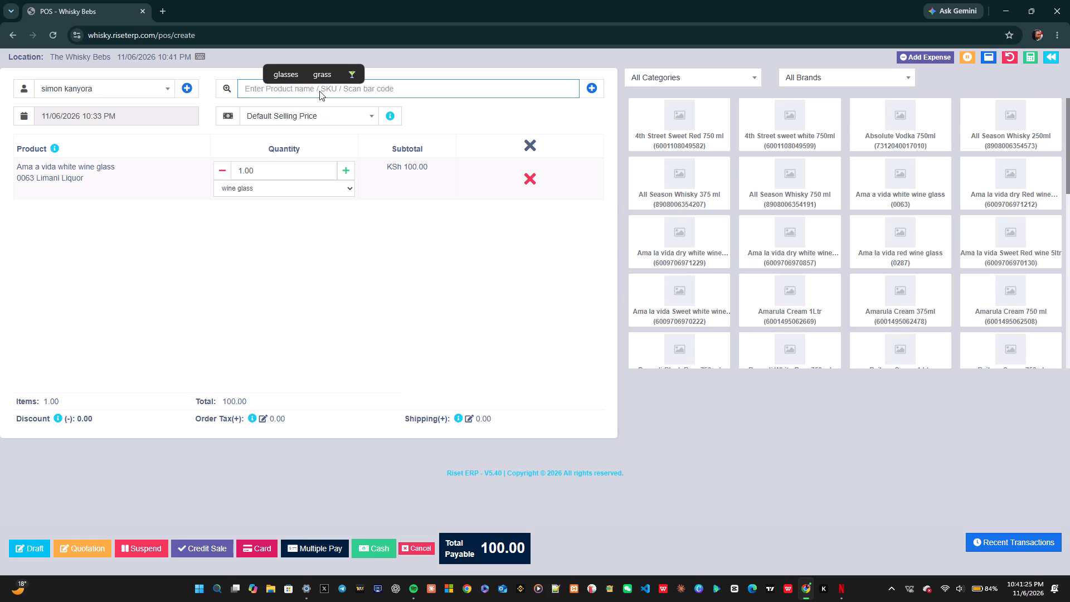
key("f")
key("BackSpace")
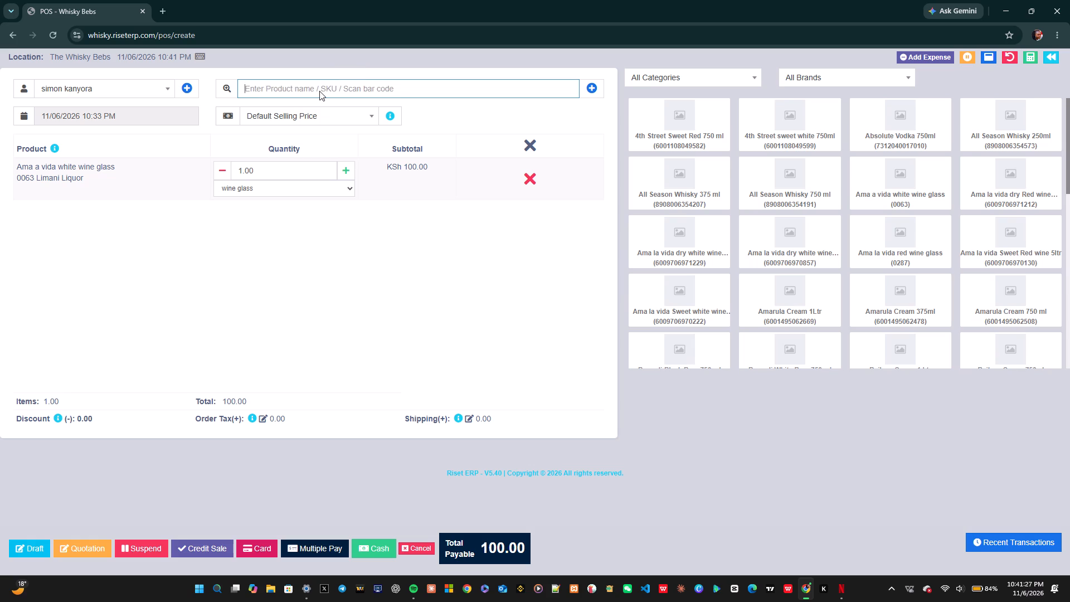
type("glass")
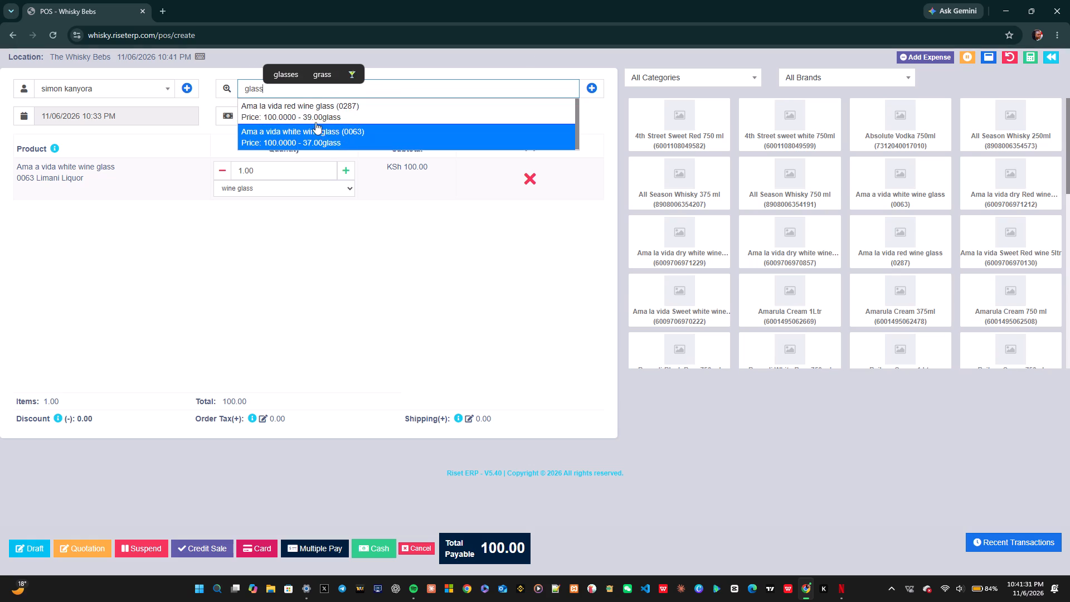
left_click(329, 111)
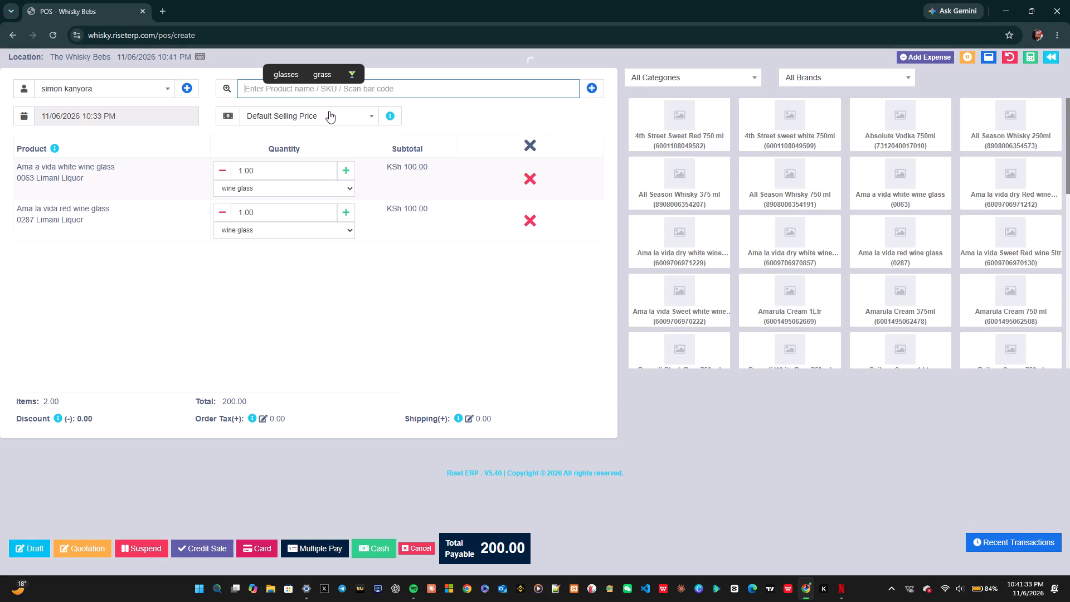
left_click(343, 170)
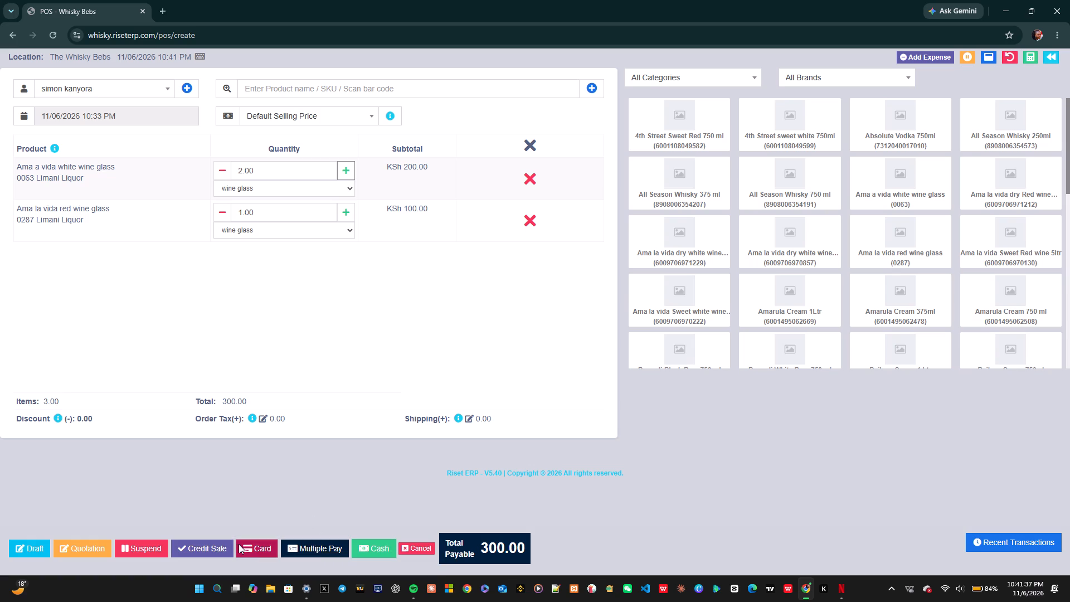
Finalize the wine glass order as a credit sale and dismiss the receipt without printing it.
left_click(213, 540)
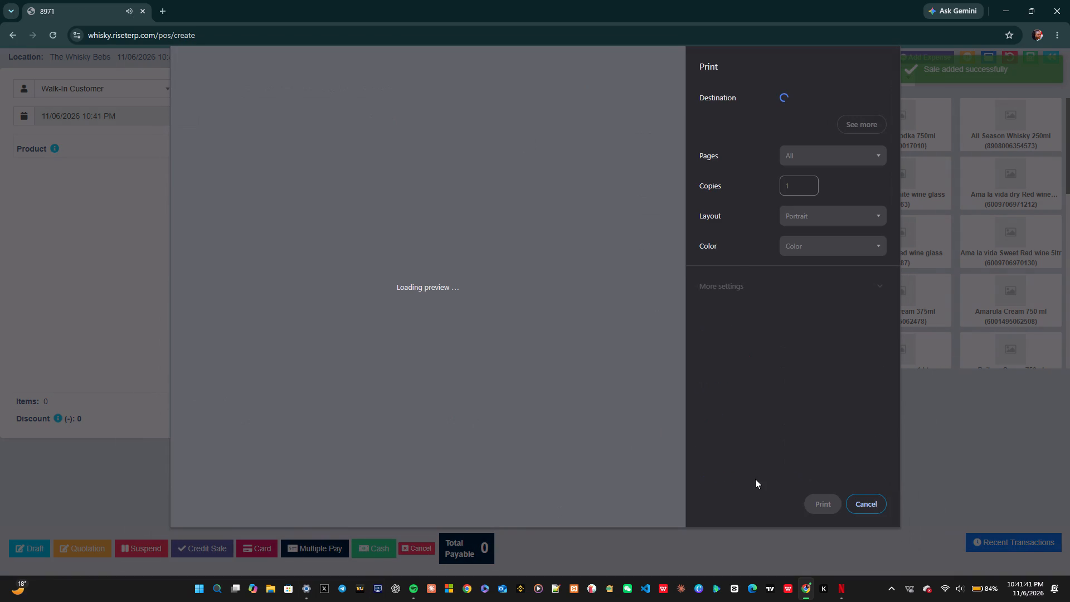
left_click(859, 501)
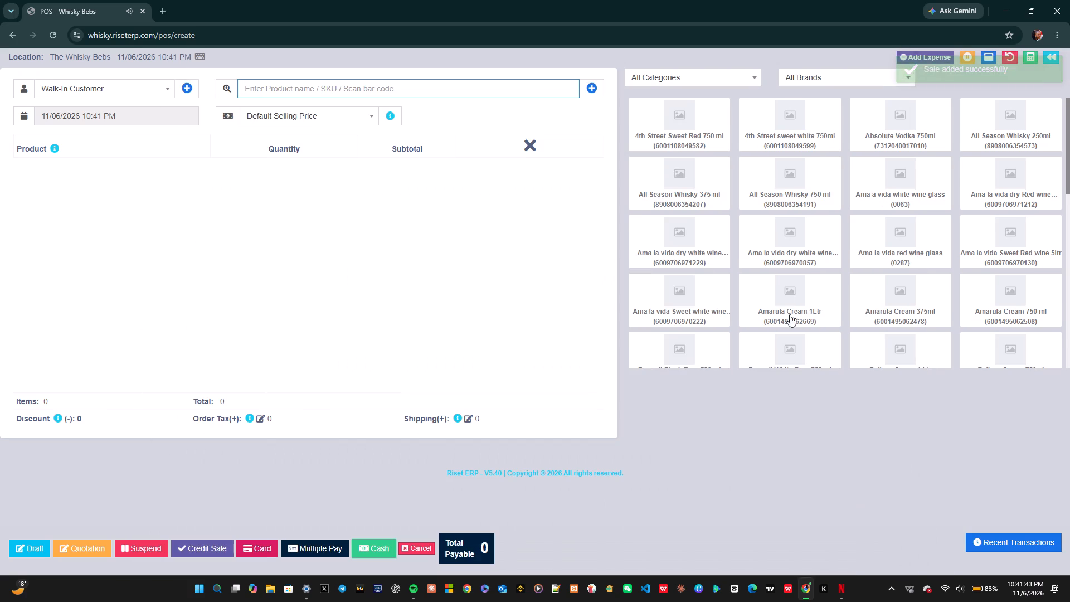
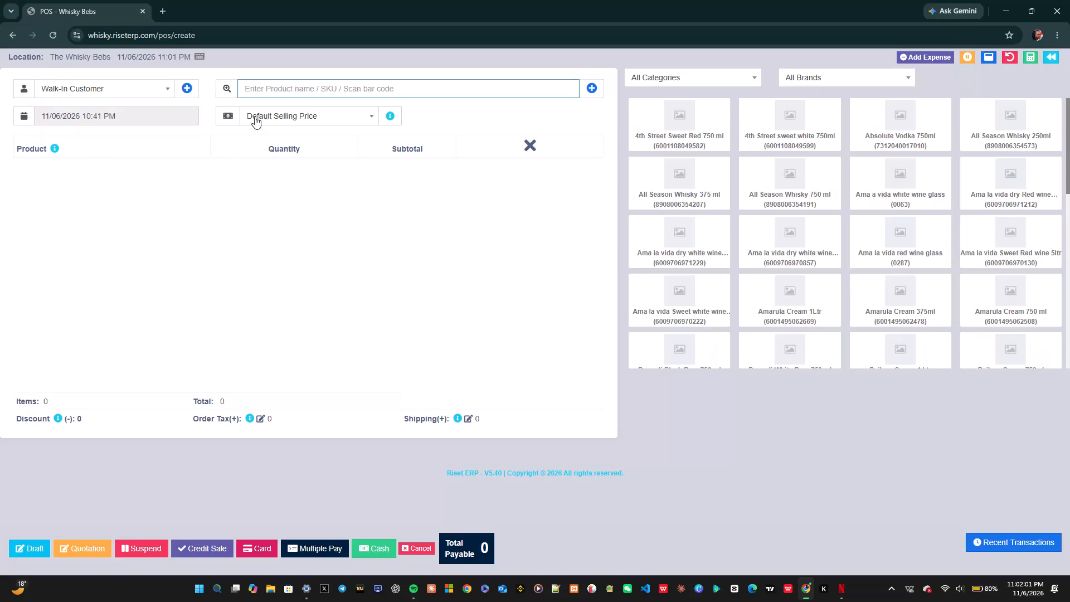
Add Ama la vida dry white wine 1500ml with quantity 2 to a new walk-in sale at the W/S price.
left_click(295, 119)
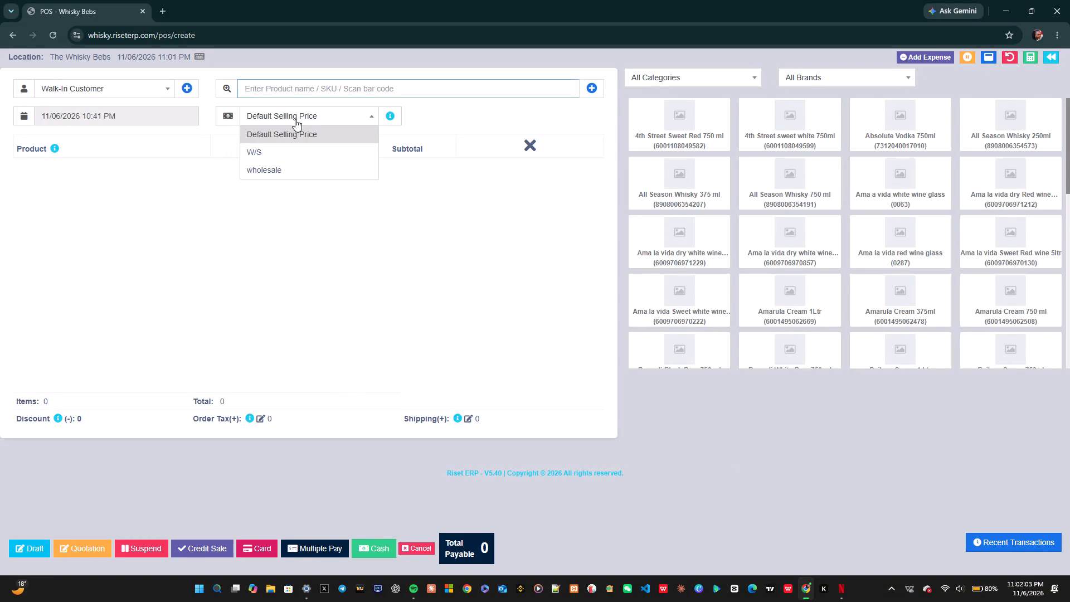
left_click(283, 147)
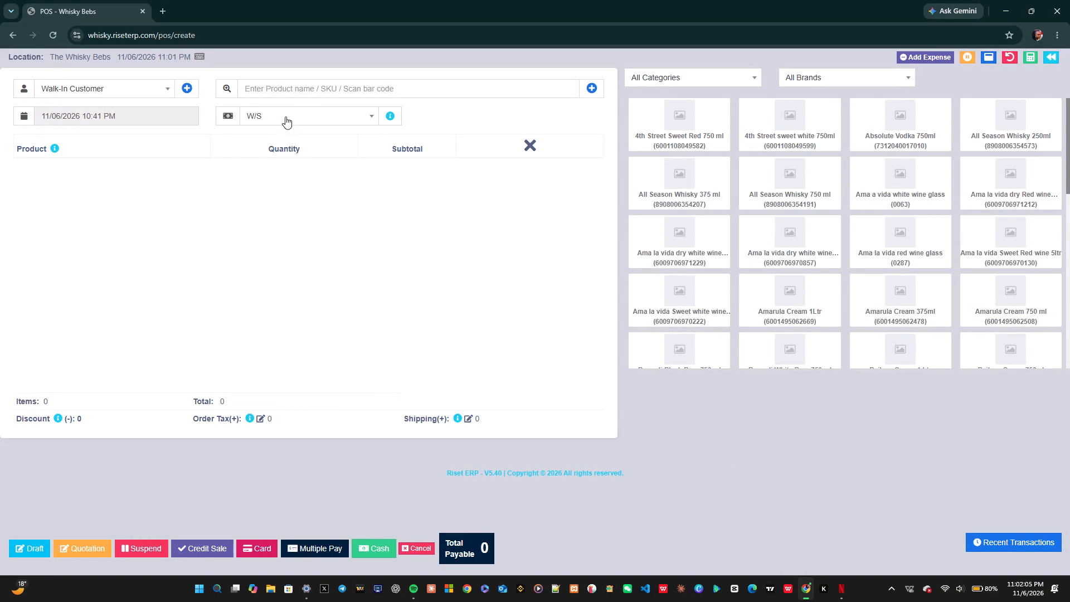
left_click(288, 85)
type("ama l")
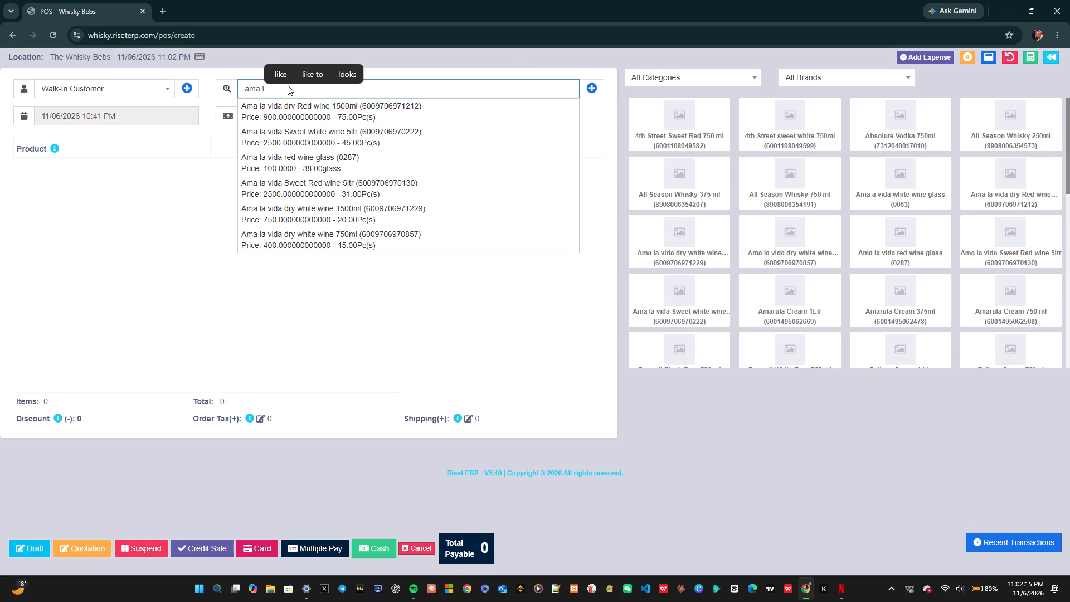
left_click(377, 205)
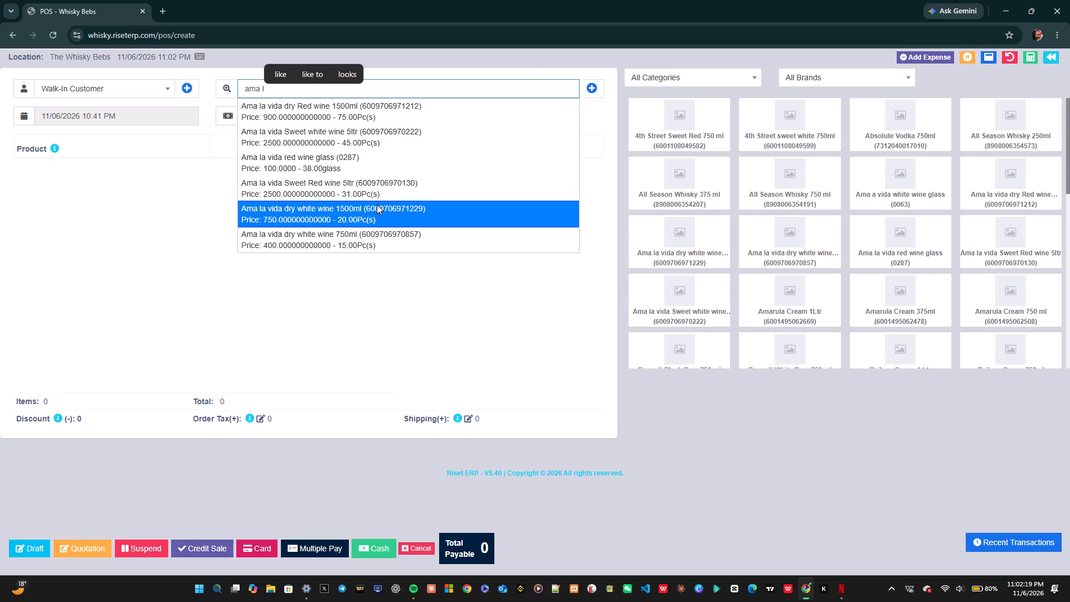
left_click(342, 170)
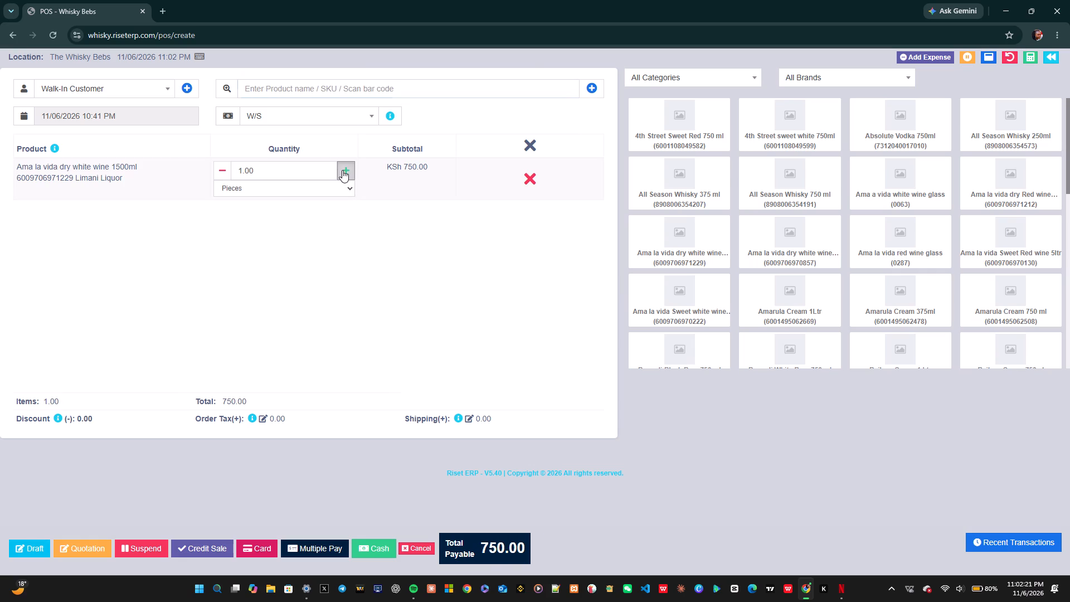
Switch the price group back to Default Selling Price and add one Ama la vida Sweet white wine 5ltr to the sale.
left_click(295, 89)
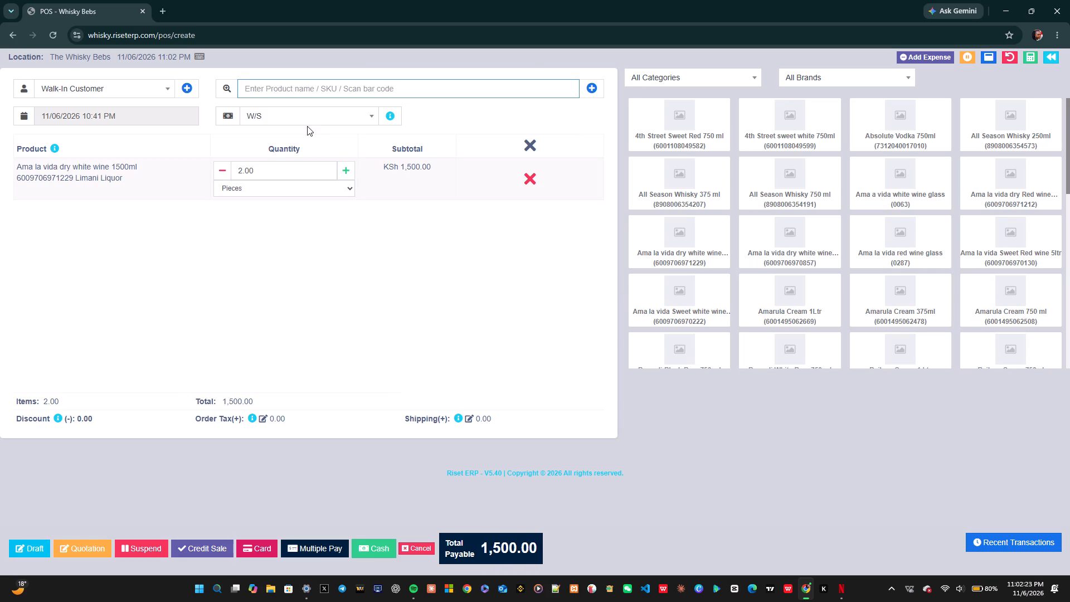
left_click(307, 116)
left_click(307, 133)
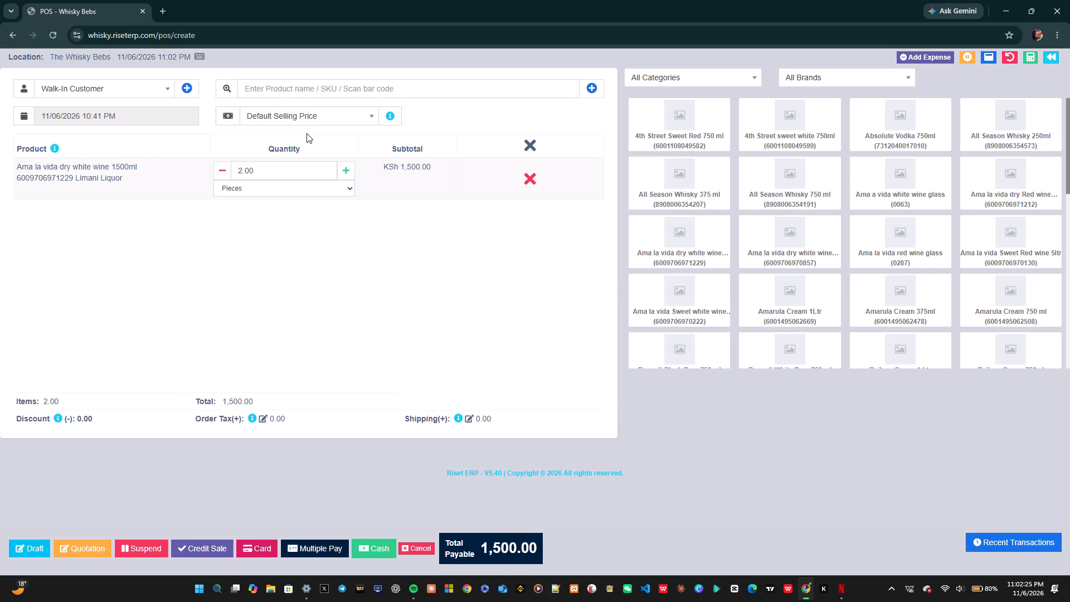
left_click(278, 86)
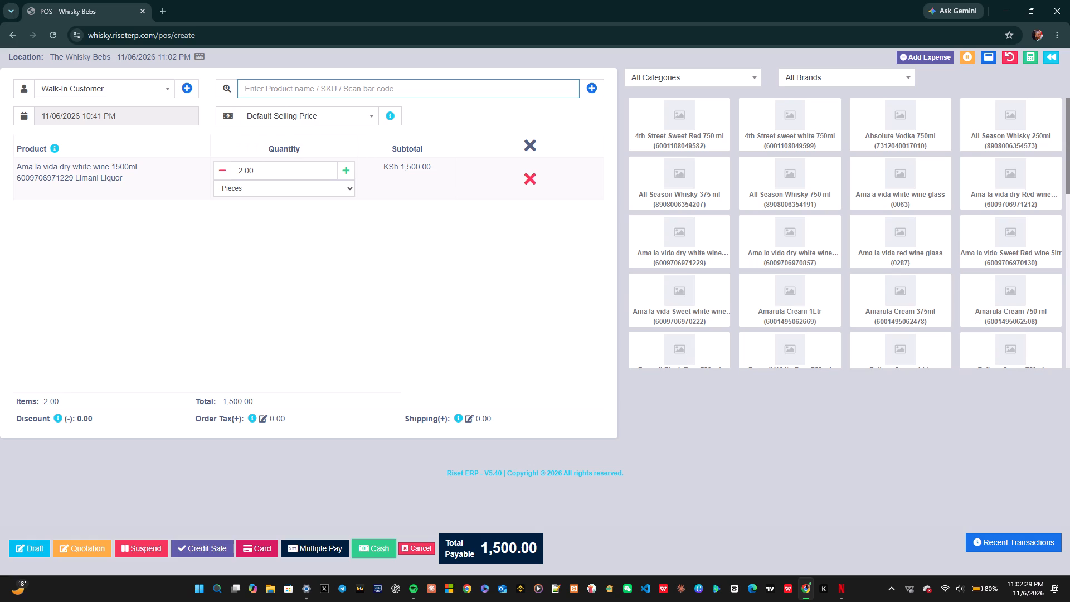
type("ama")
key("space")
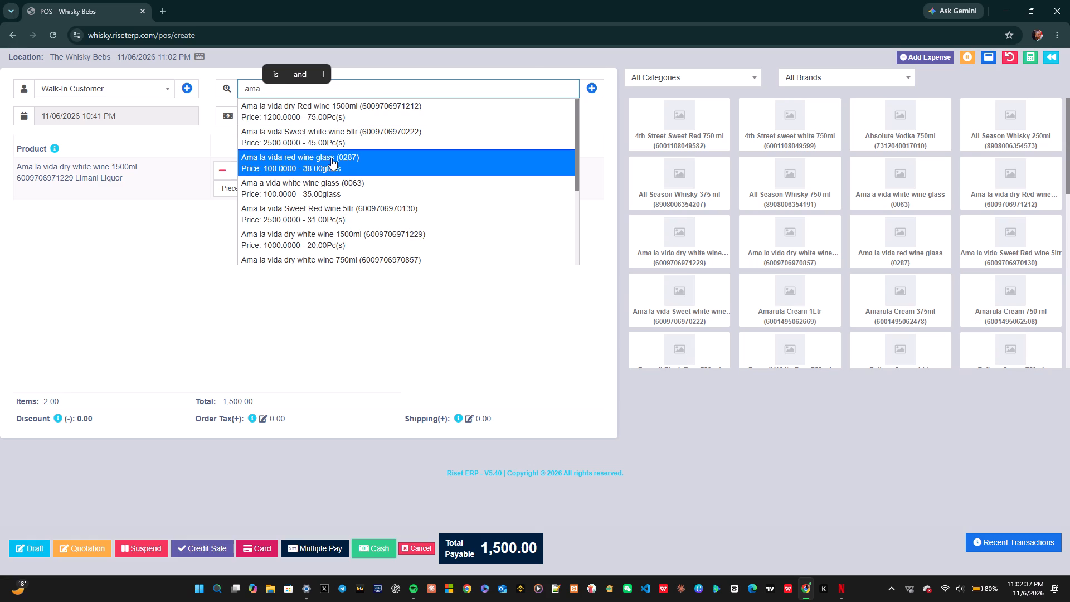
left_click(341, 140)
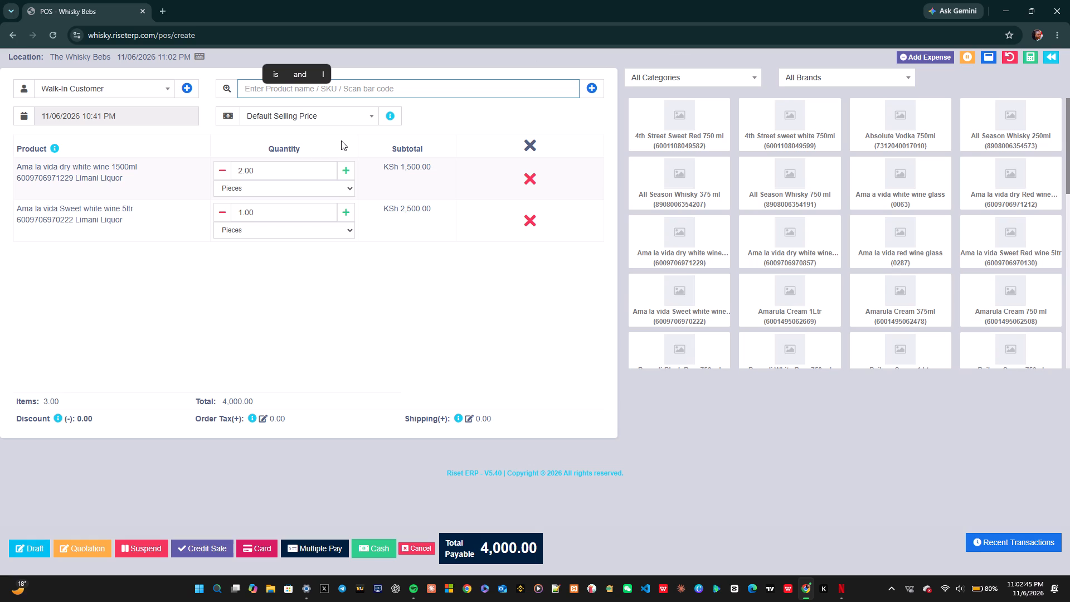
Finalize the full payment of the white wine sale by Till Number and dismiss the receipt without printing it.
left_click(329, 540)
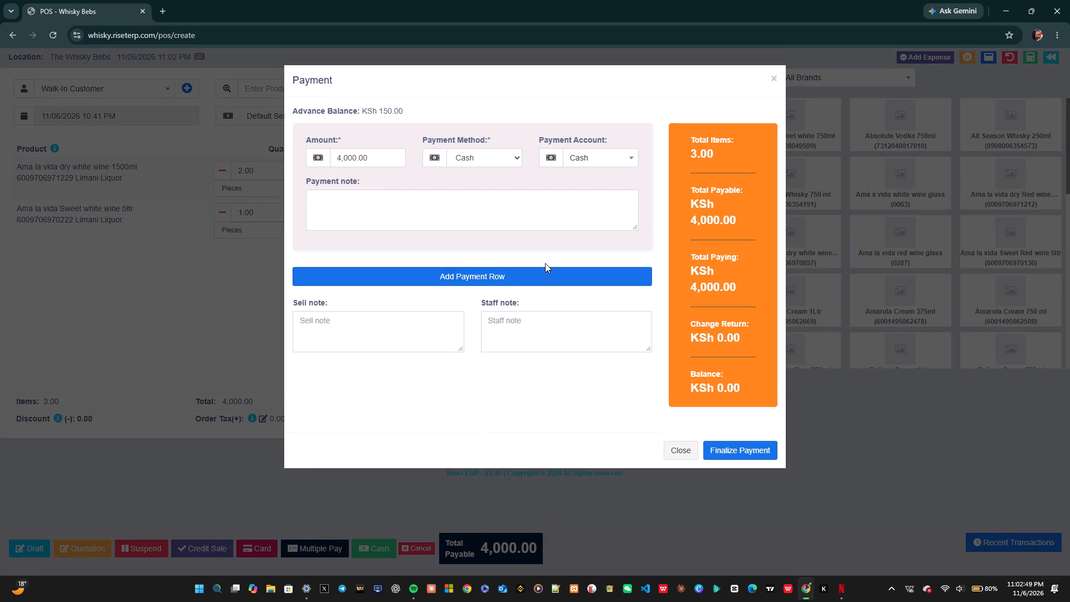
left_click_drag(499, 161, 498, 271)
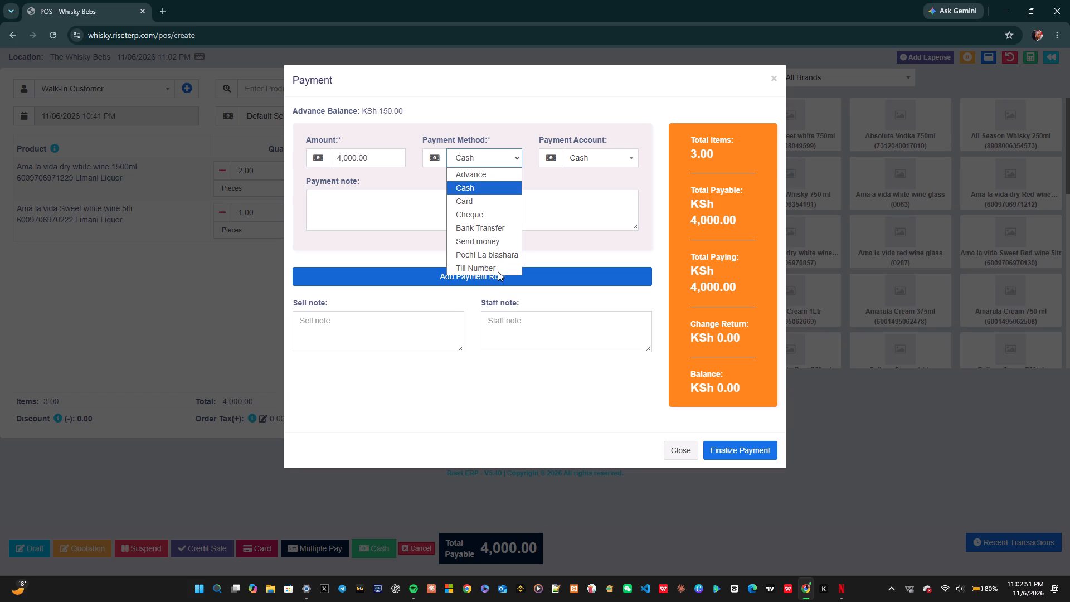
left_click_drag(498, 271, 497, 267)
left_click(497, 267)
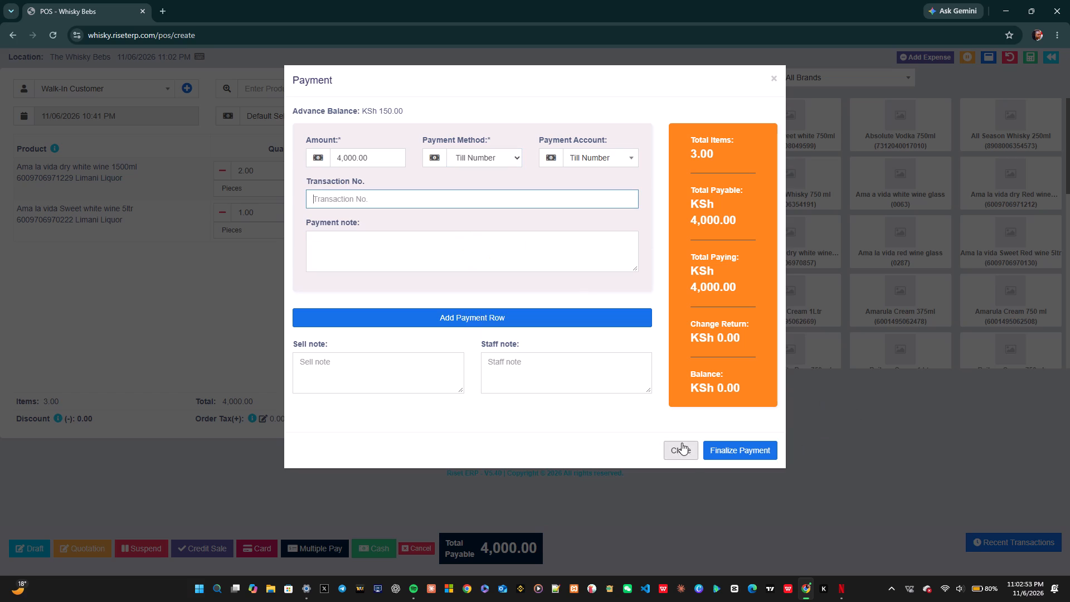
left_click(731, 454)
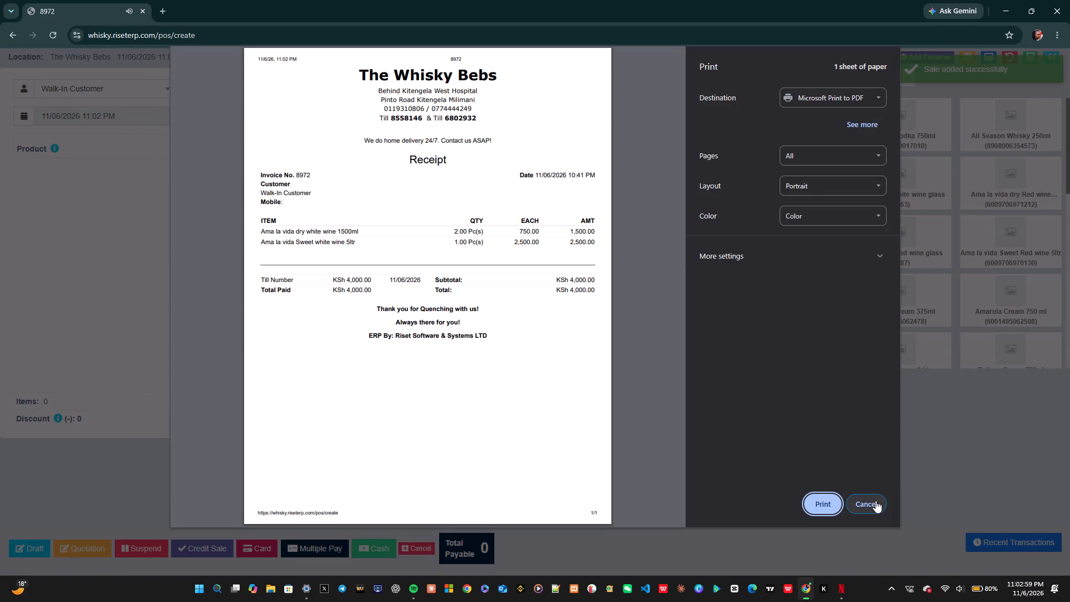
left_click(876, 501)
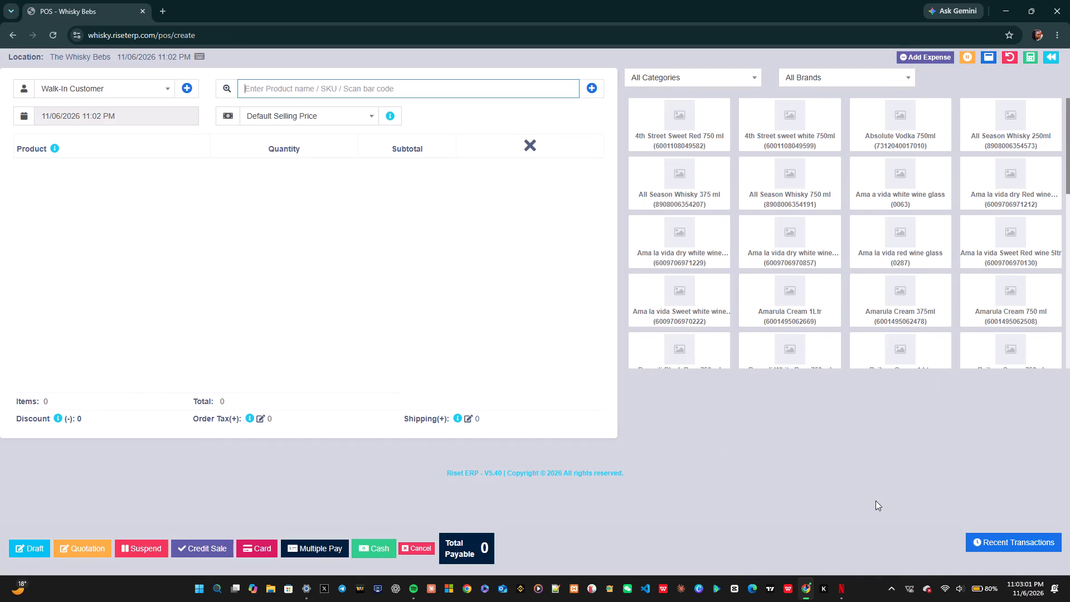
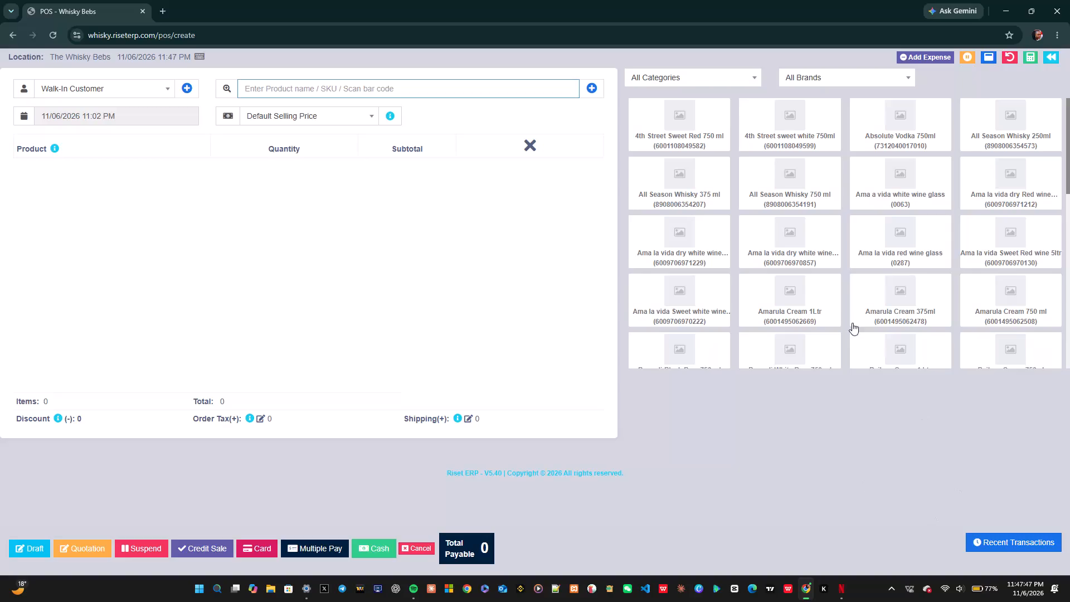
Add Balozi Bottle 500ml with quantity 4 to a new walk-in sale at the Default Selling Price.
left_click(348, 89)
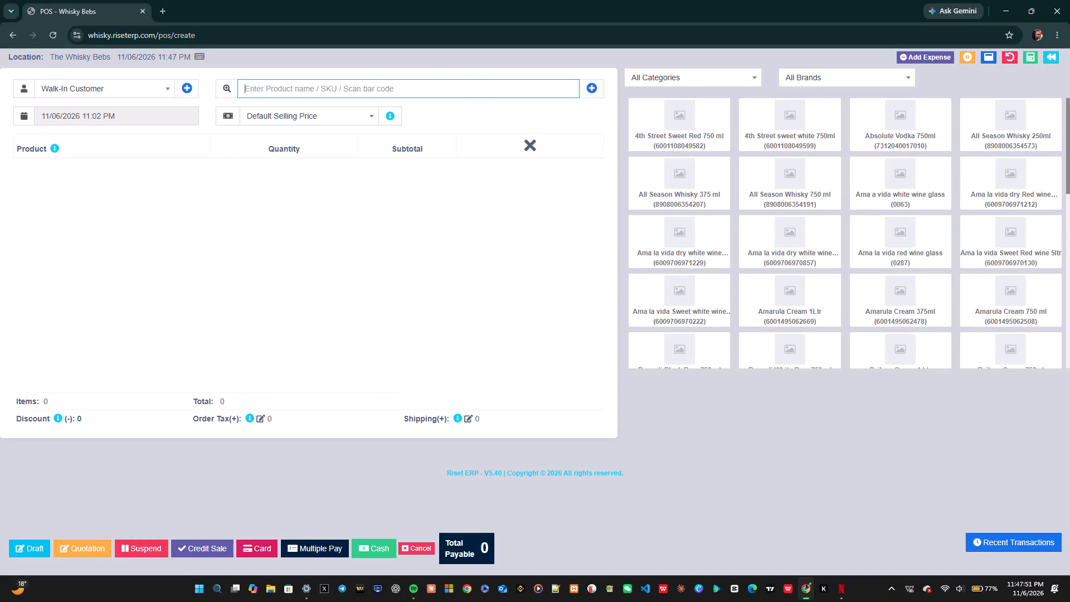
left_click(317, 86)
key("b")
key("a")
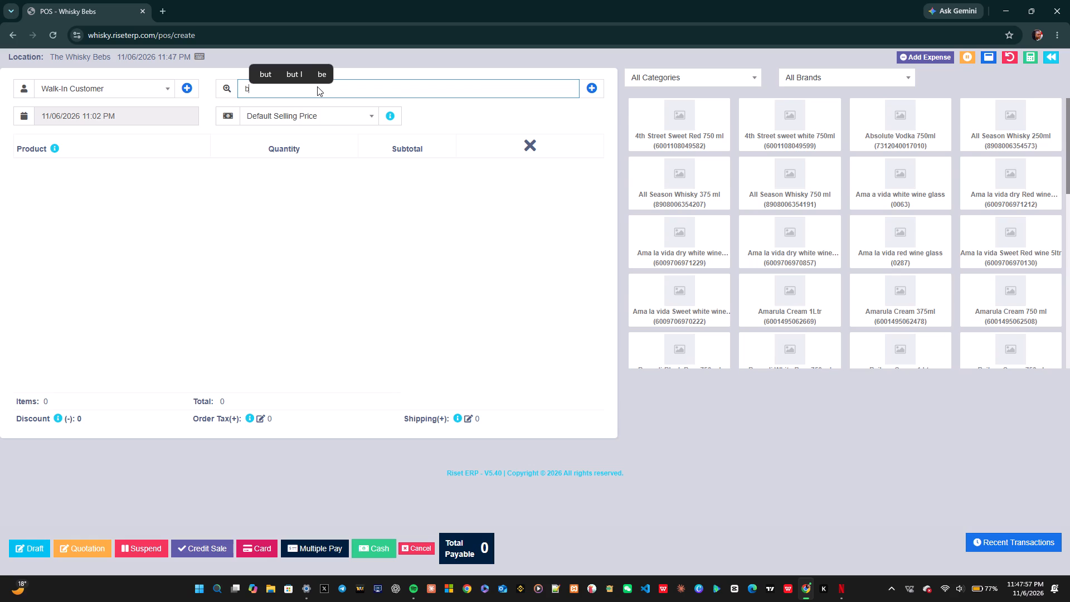
type("lo")
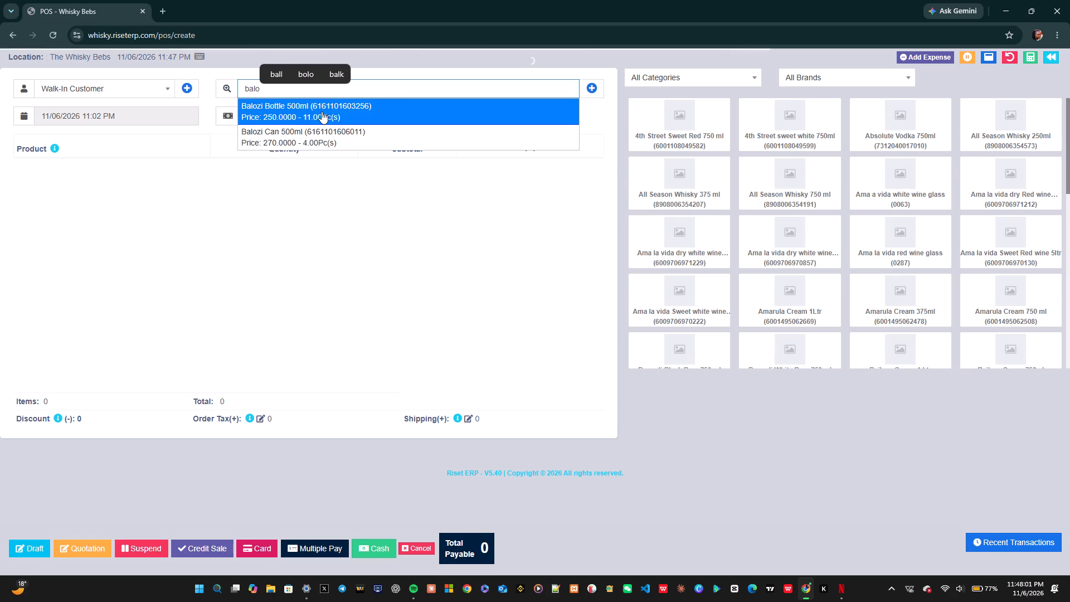
left_click(322, 108)
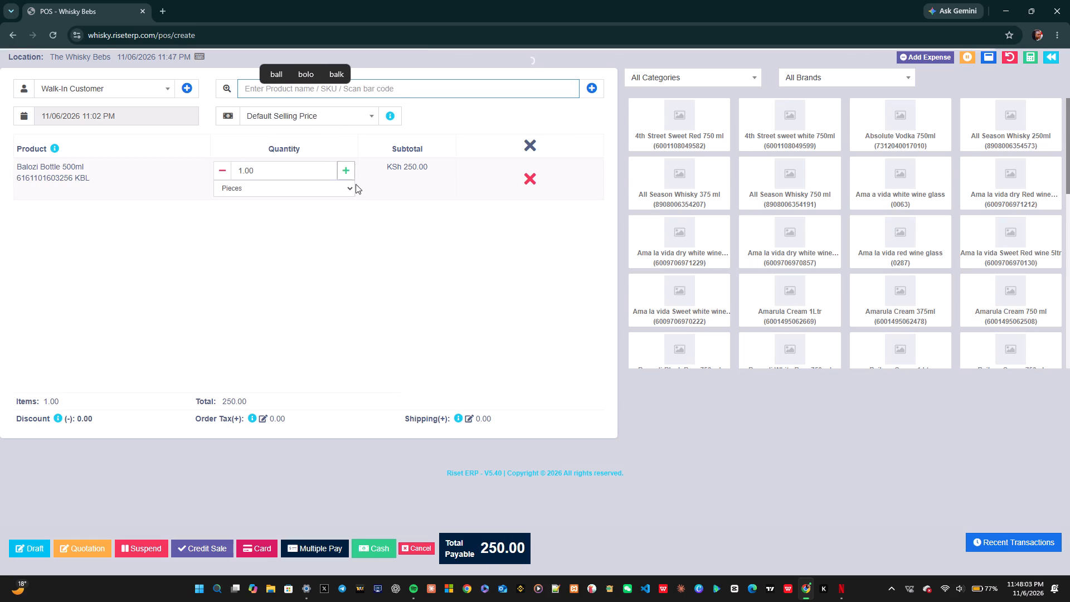
left_click(344, 168)
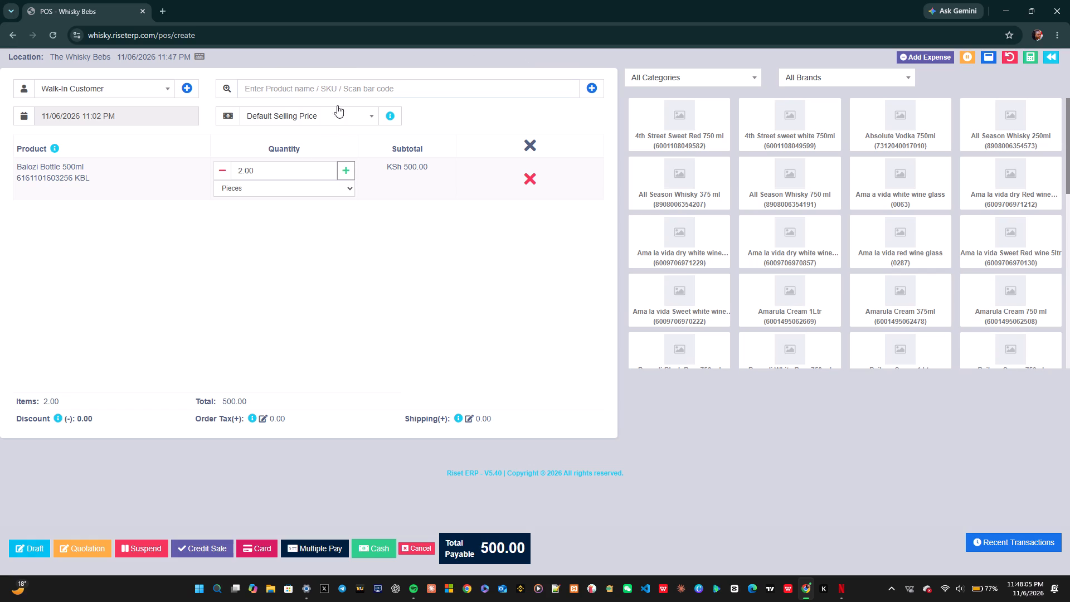
left_click(332, 94)
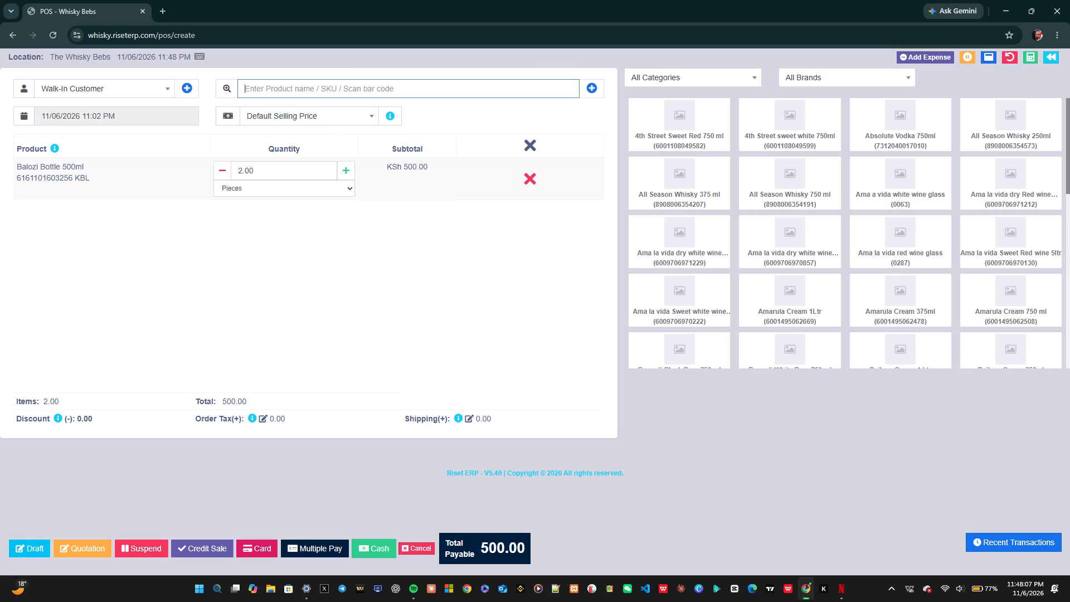
double_click(347, 171)
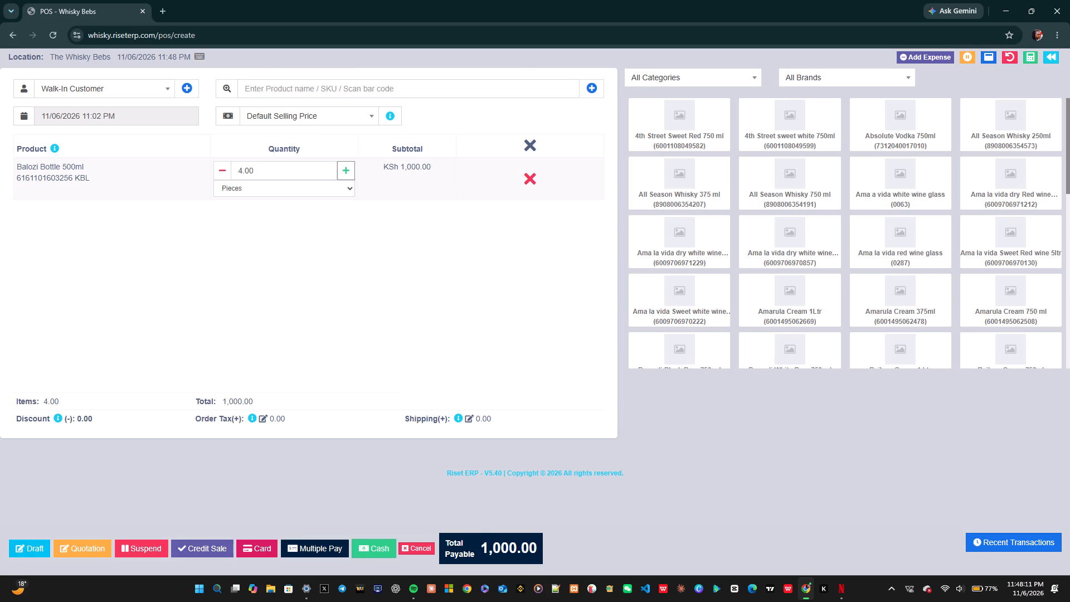
Switch the price group to W/S and add Clan Sinclair single malt scotch whisky 16 years 750 ml with quantity 2.
left_click(338, 86)
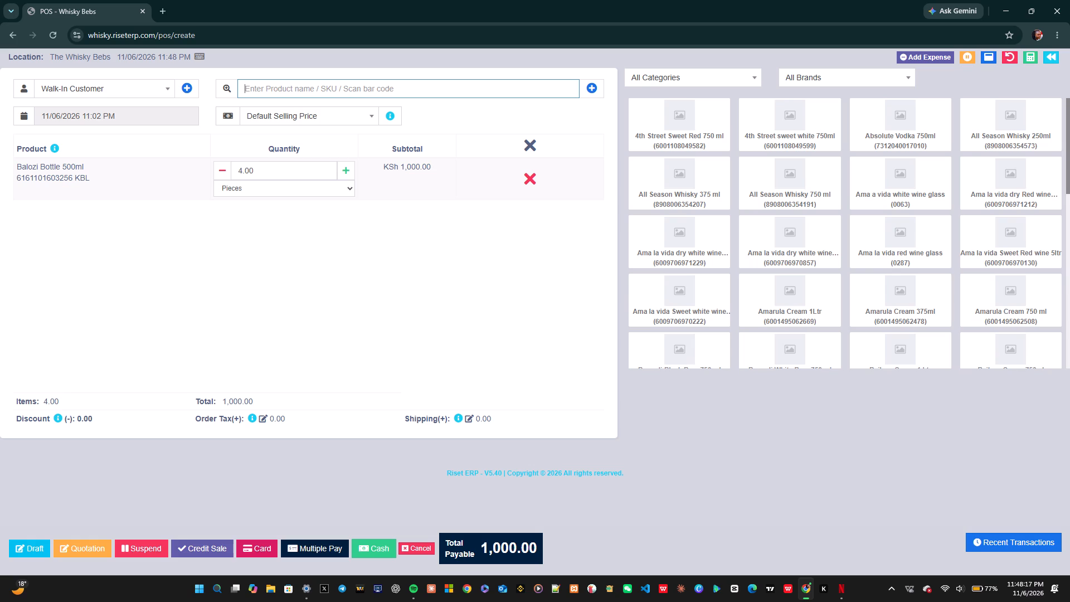
left_click(367, 115)
left_click(337, 151)
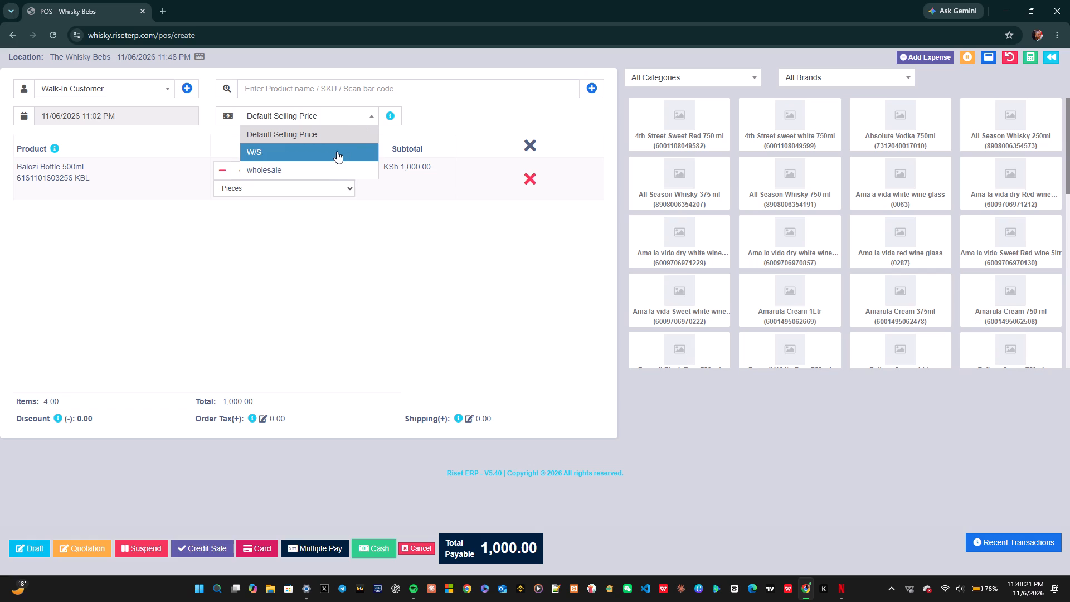
left_click(273, 85)
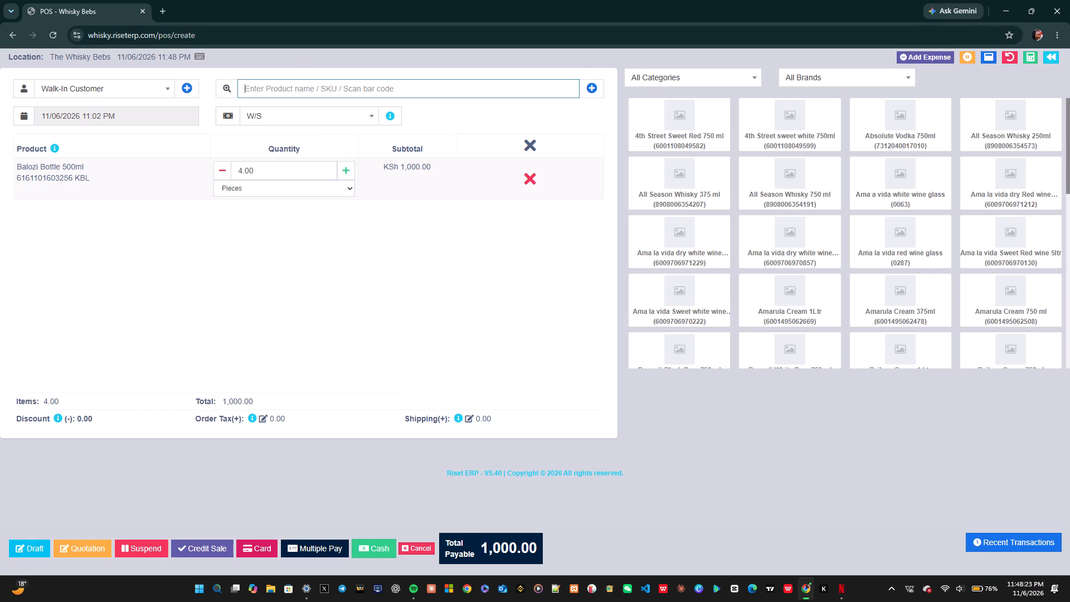
key("l")
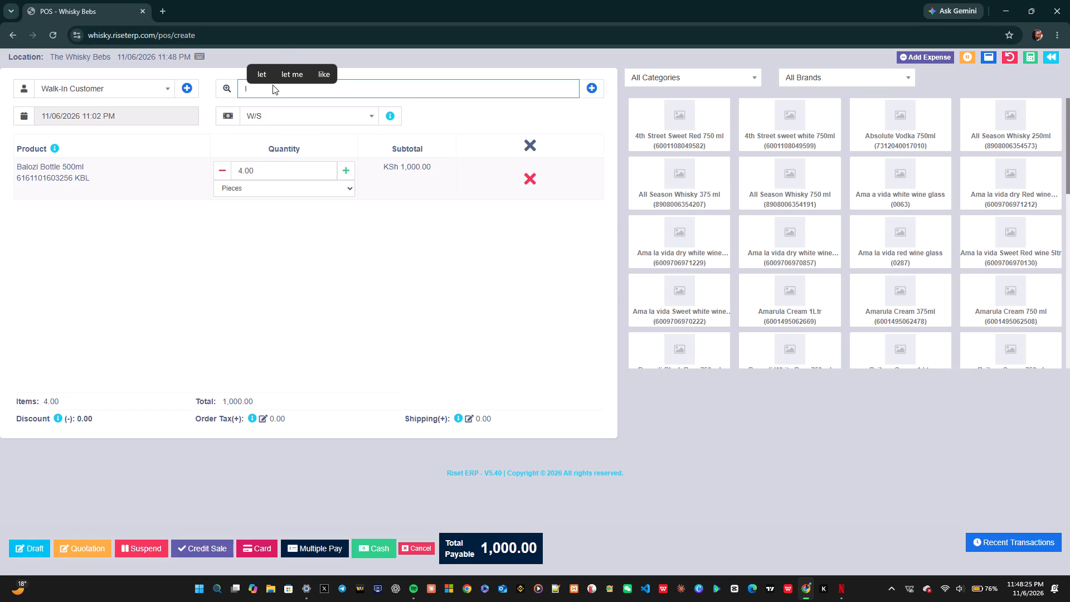
key("BackSpace")
type("cl")
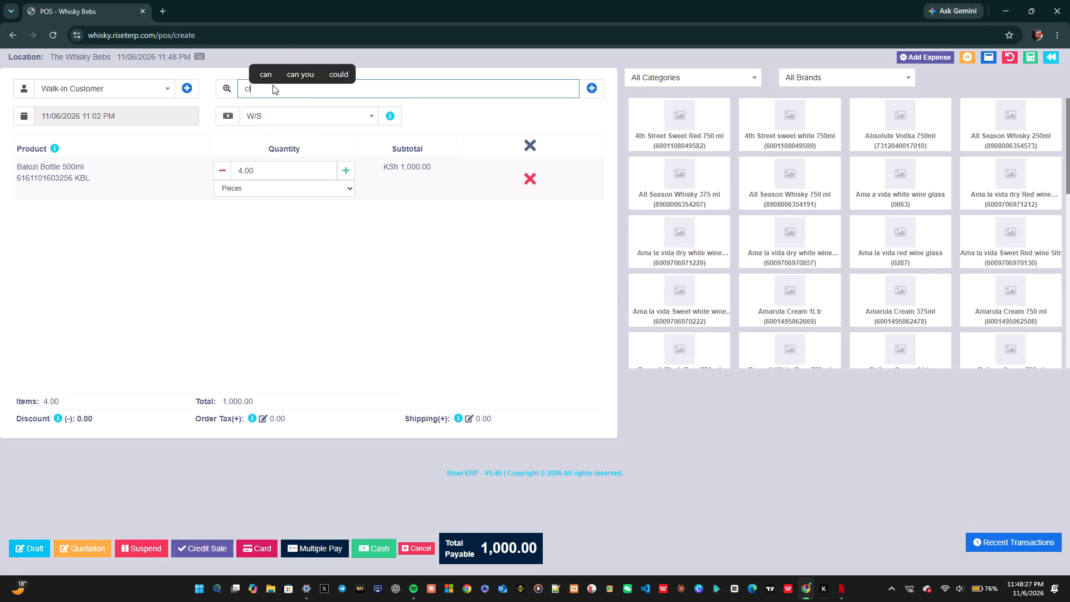
key("n")
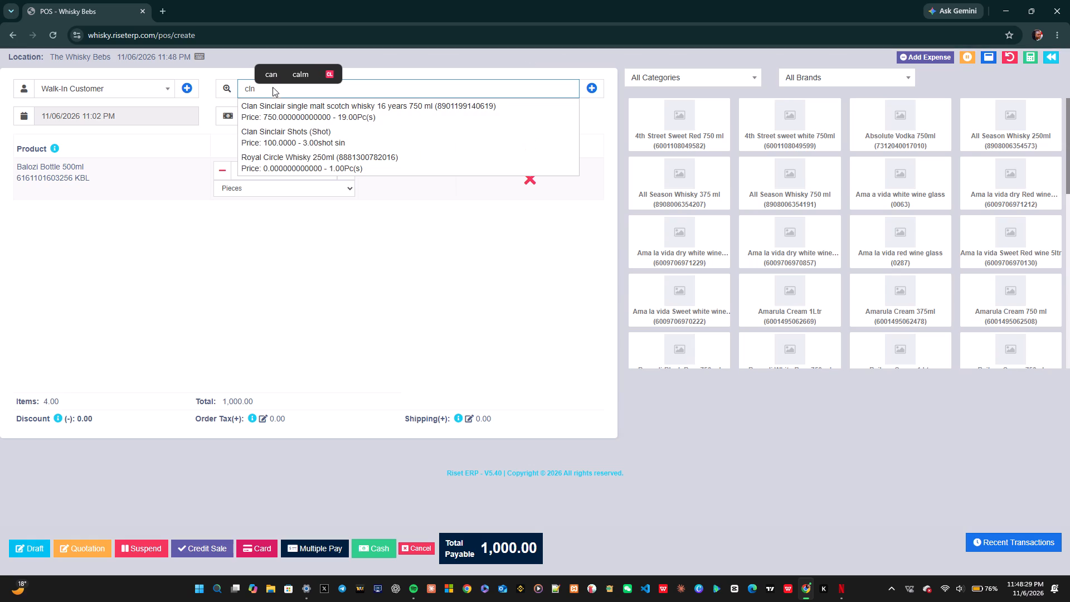
left_click(286, 112)
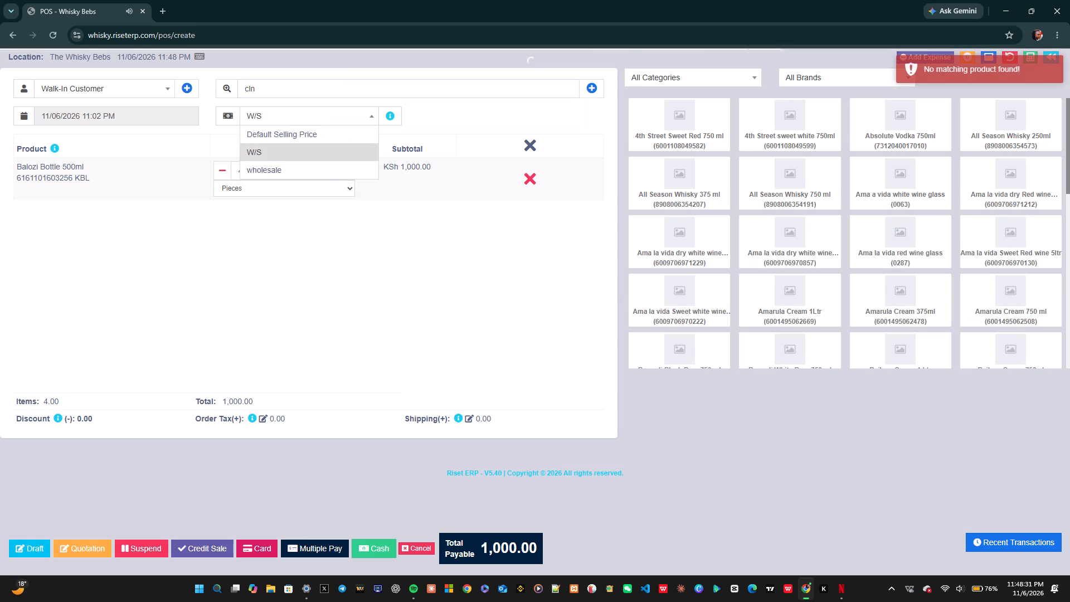
left_click(274, 89)
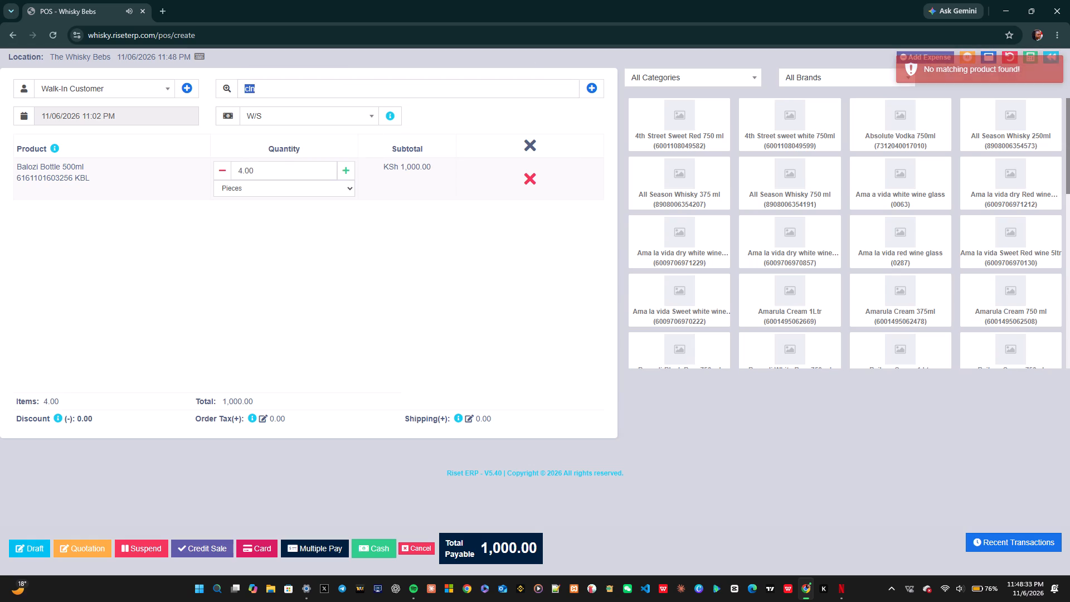
key("c")
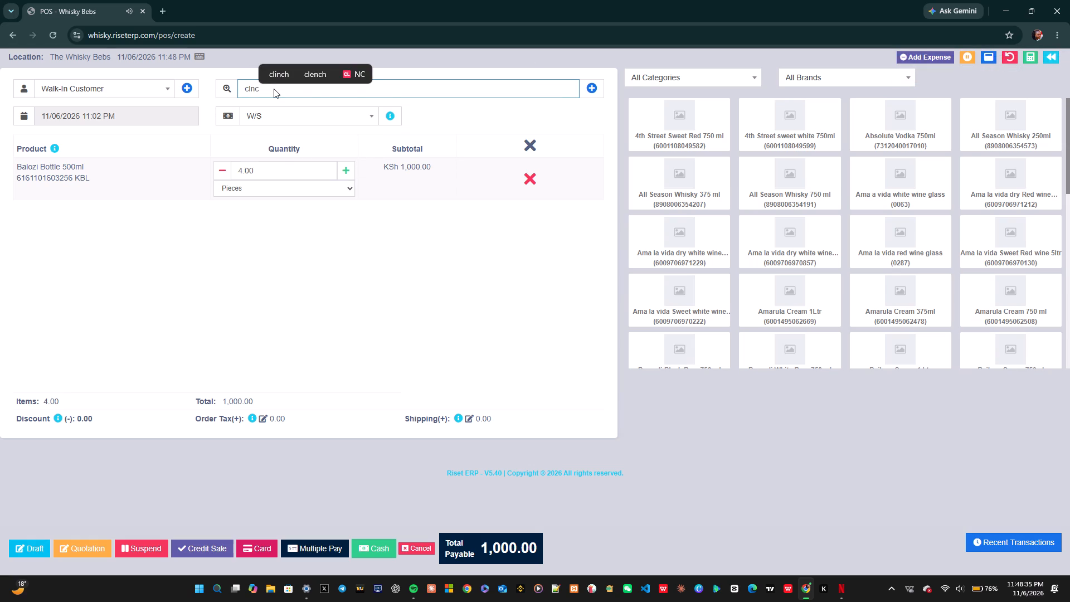
key("BackSpace")
key("BackSpace")
key("BackSpace")
key("BackSpace")
type("cl")
type("an")
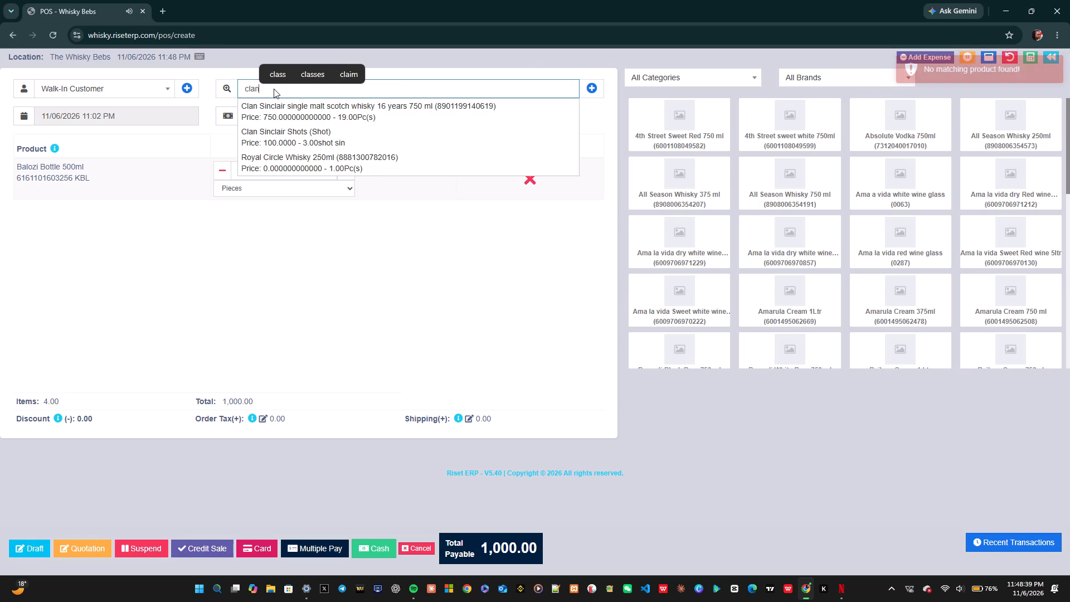
left_click(274, 115)
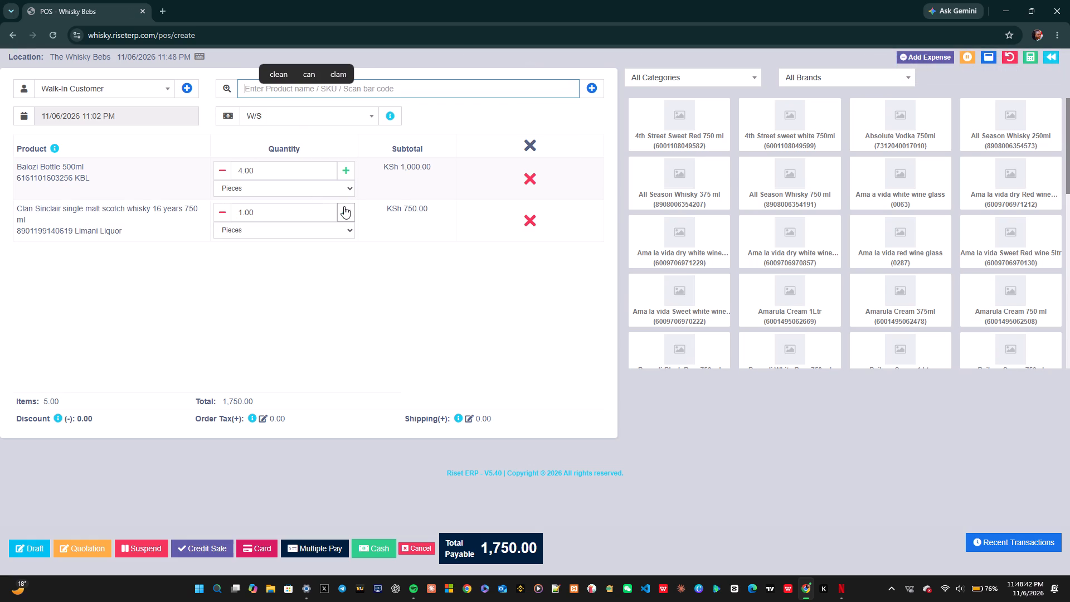
left_click(344, 206)
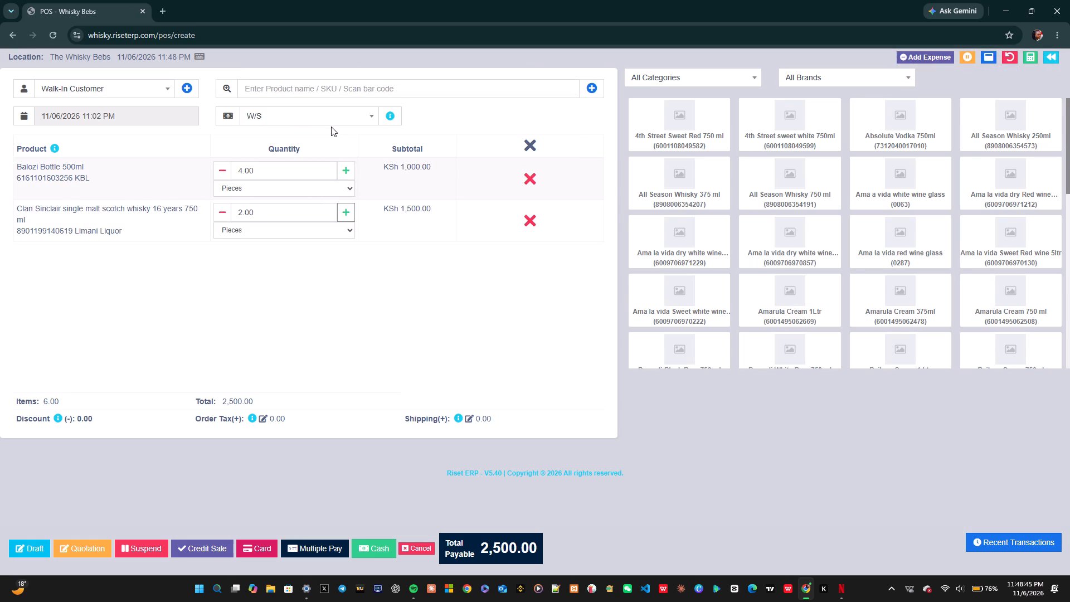
Switch the price group back to Default Selling Price and add Power Play 400 ml with quantity 2.
left_click(333, 119)
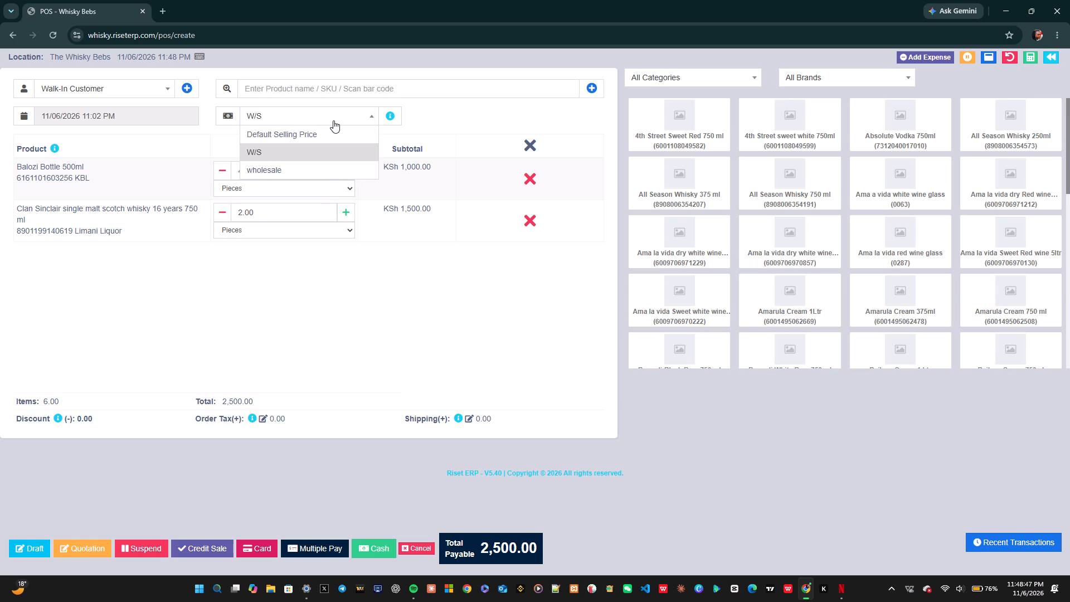
left_click(333, 137)
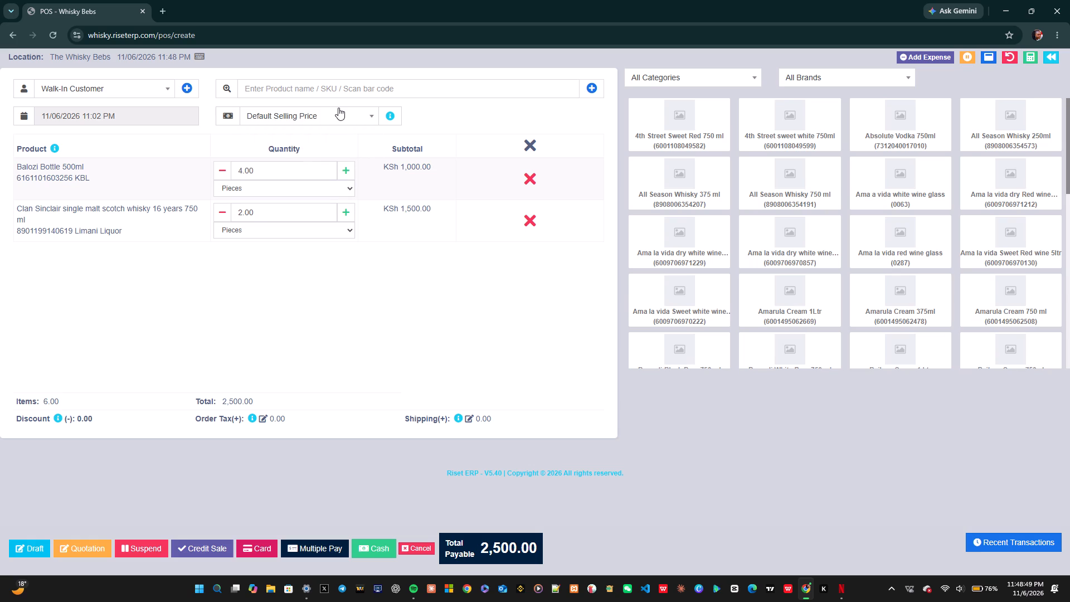
left_click(338, 96)
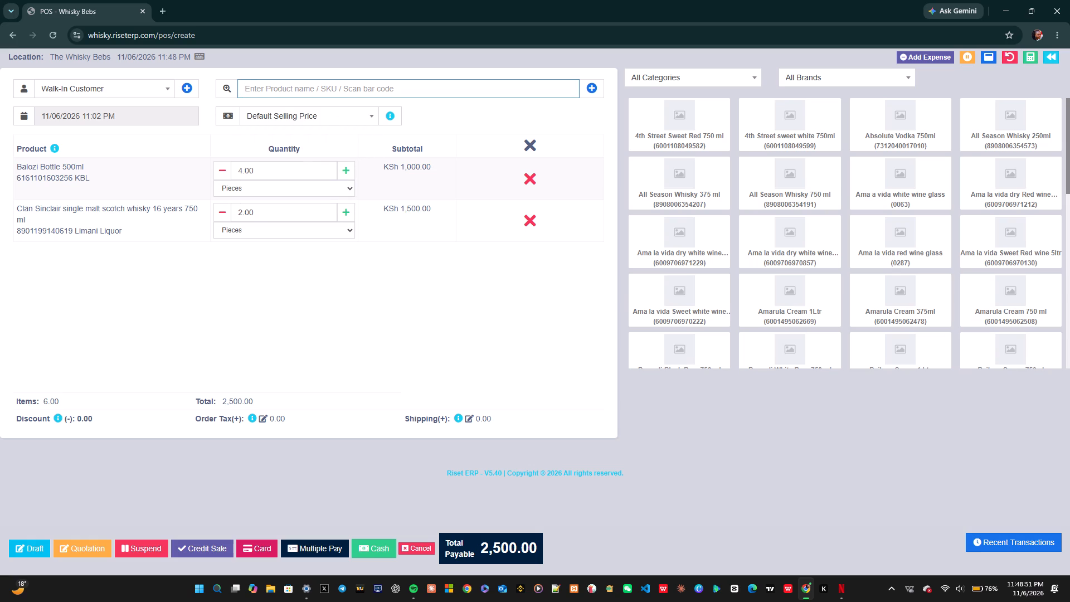
type("pl")
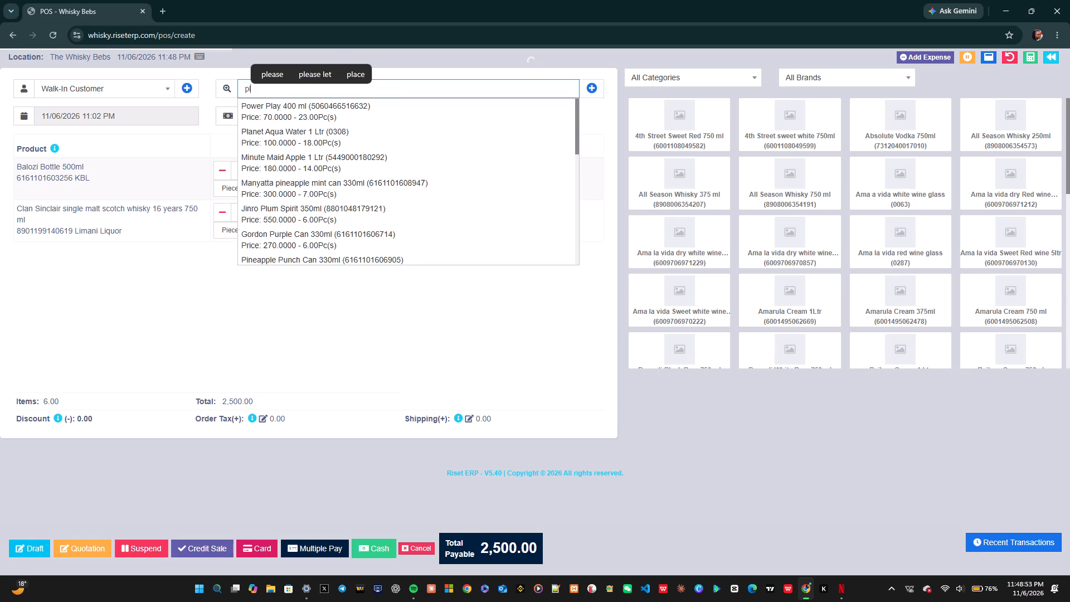
left_click(330, 116)
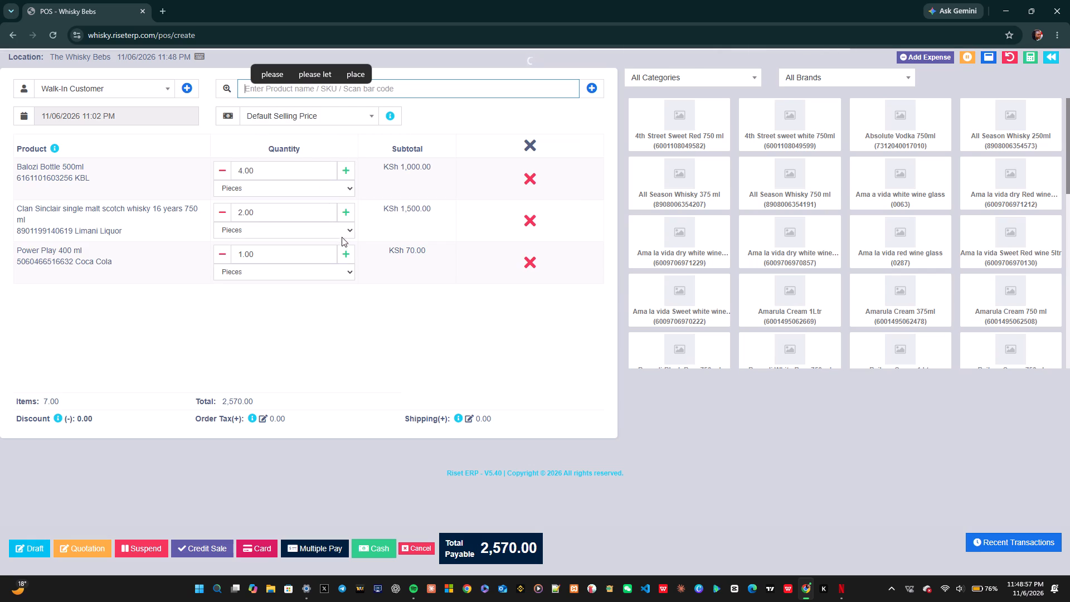
left_click(347, 255)
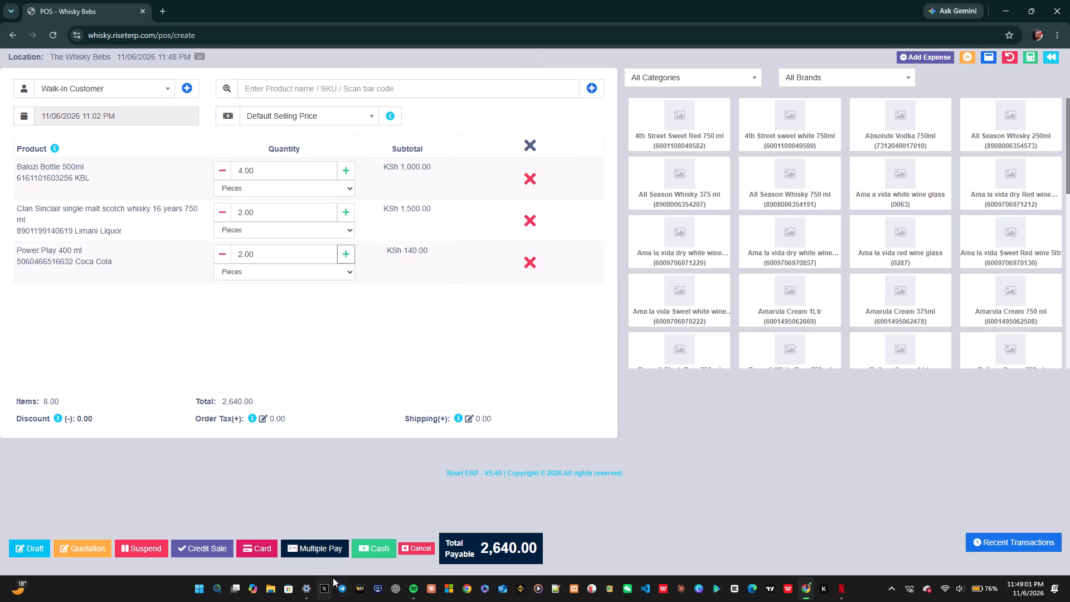
Finalize the full payment of the sale by Till Number and dismiss the receipt without printing it.
left_click(339, 553)
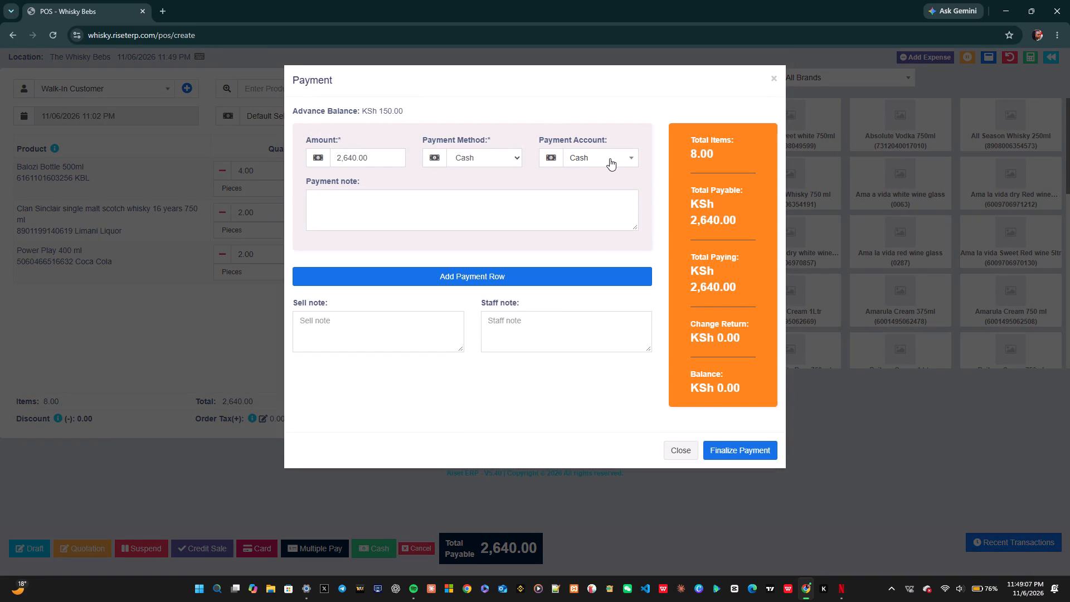
left_click(508, 165)
left_click(465, 273)
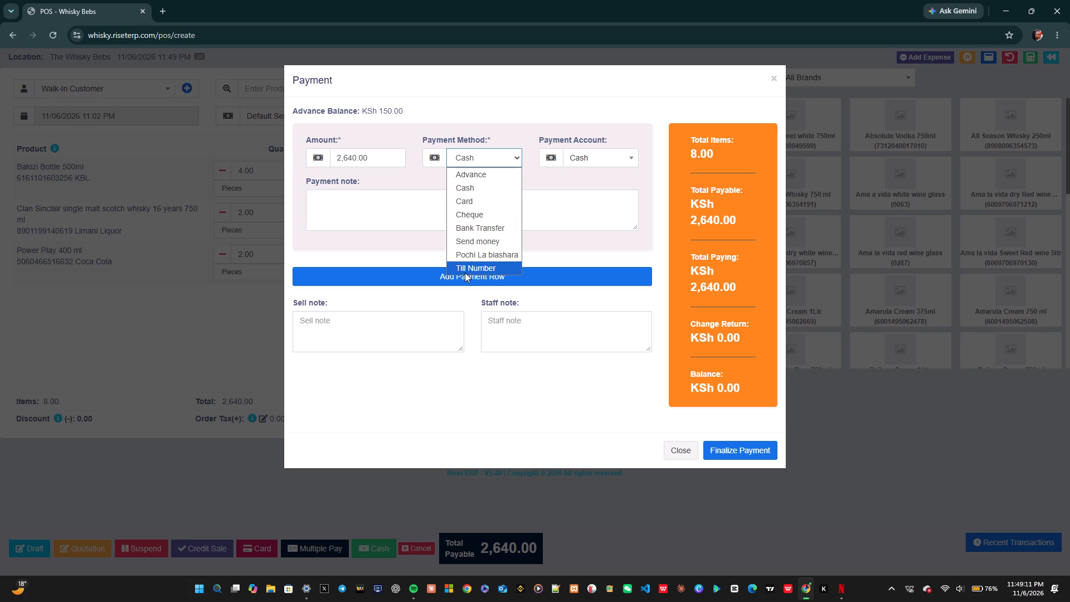
left_click(735, 455)
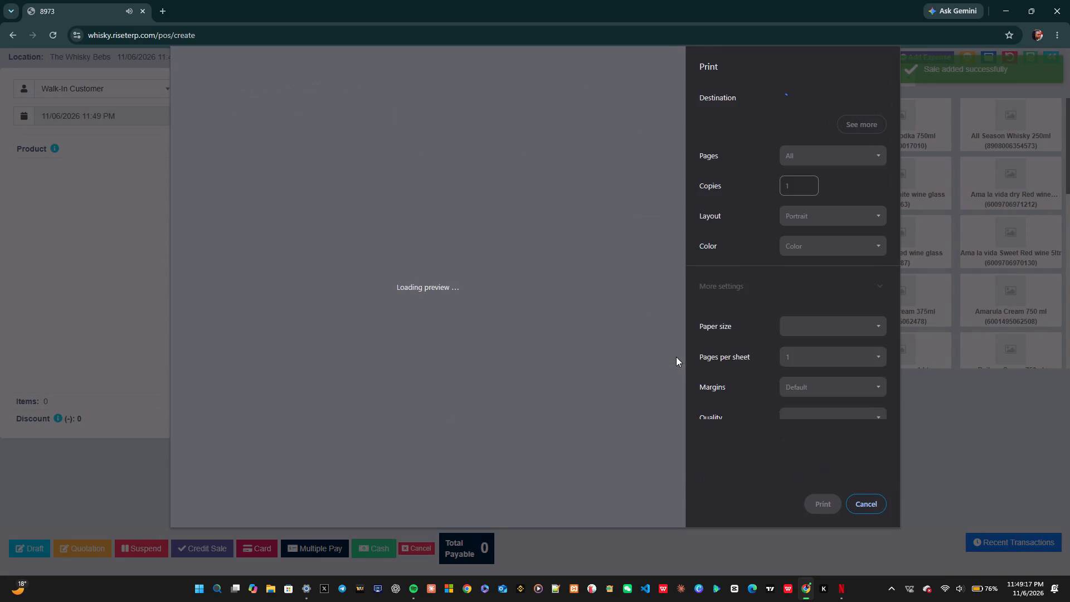
left_click(858, 506)
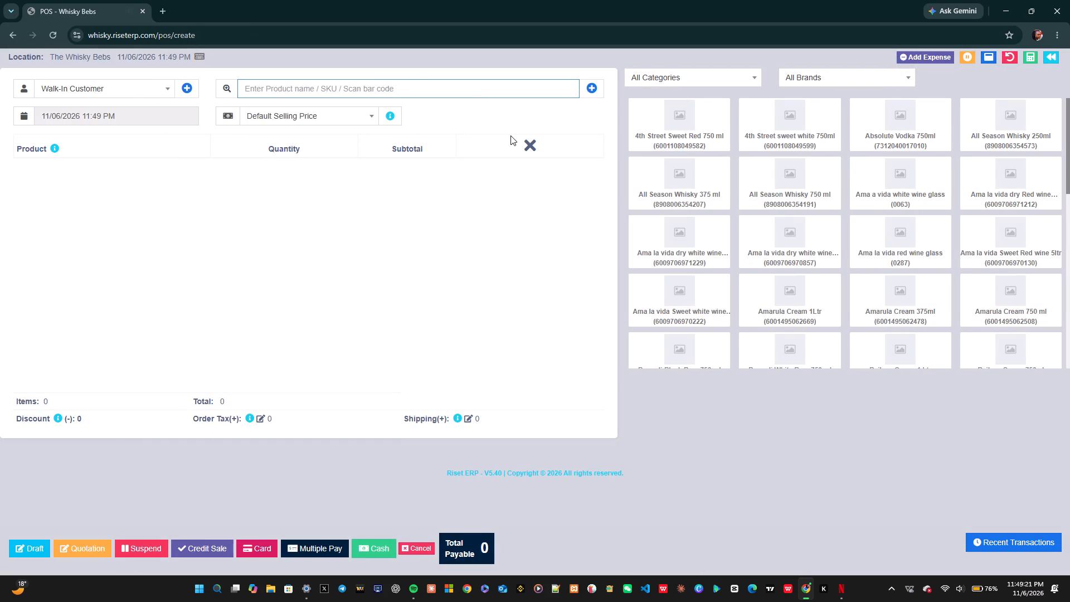
Start a product search for a new walk-in sale.
left_click(411, 89)
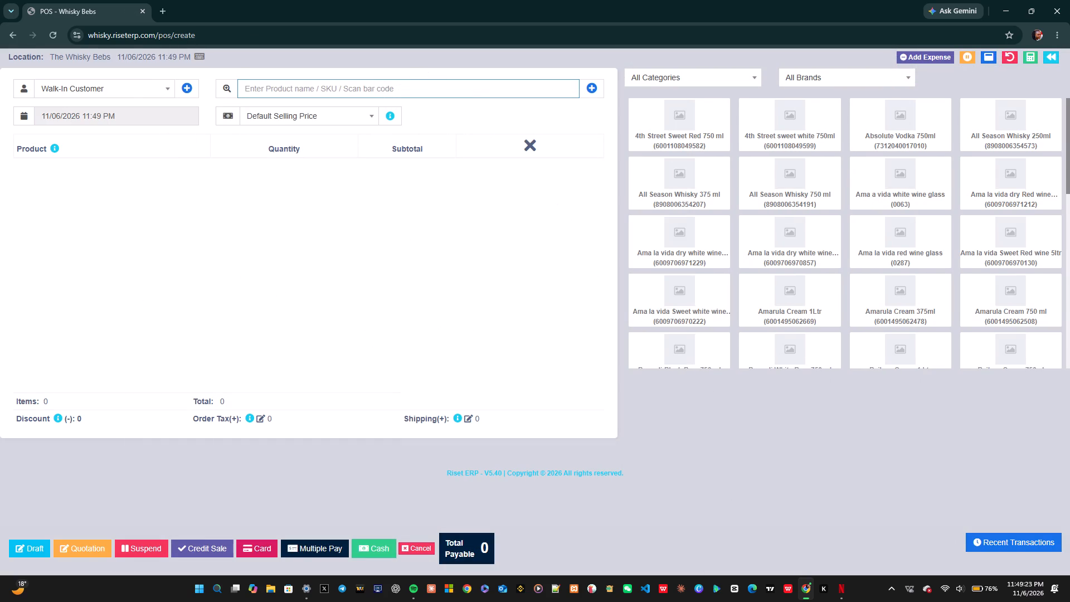
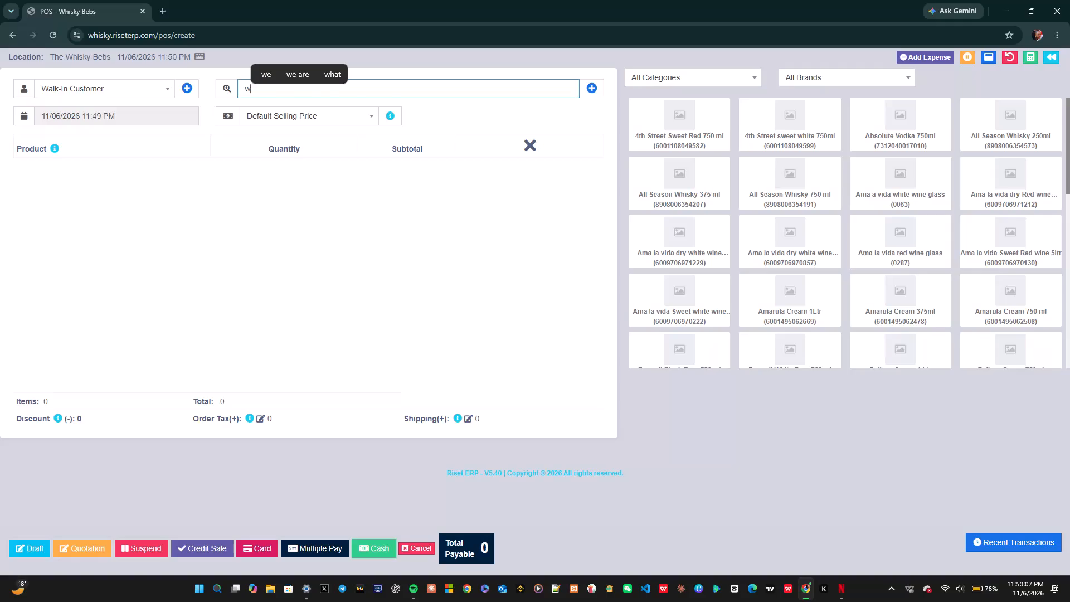
Search for "glass" and add Ama a vida white wine glass to the walk-in sale with quantity 2.
key("BackSpace")
type("gl")
type("ass")
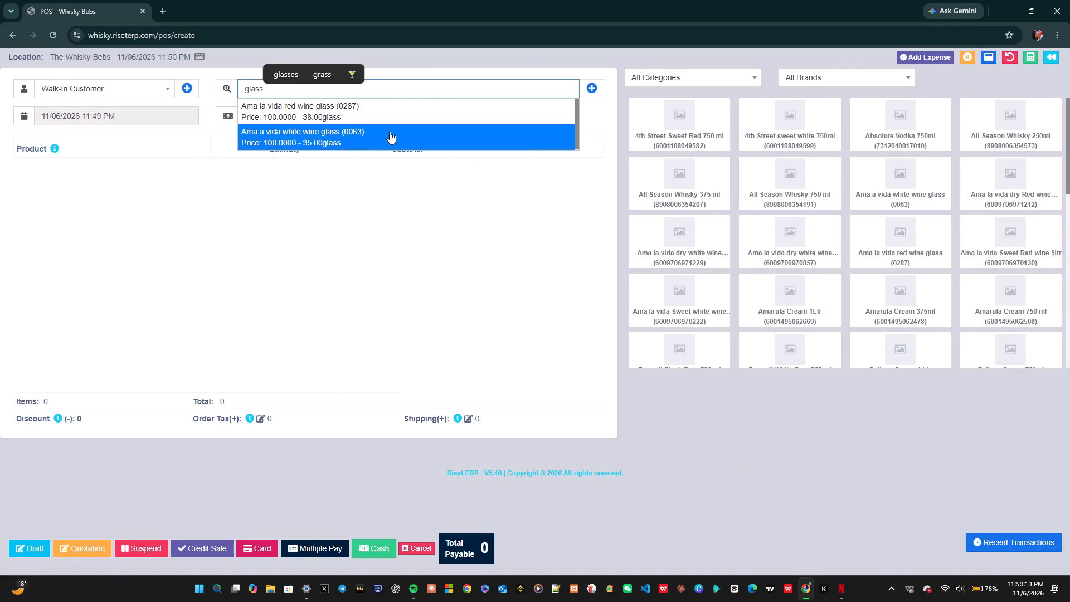
left_click(385, 132)
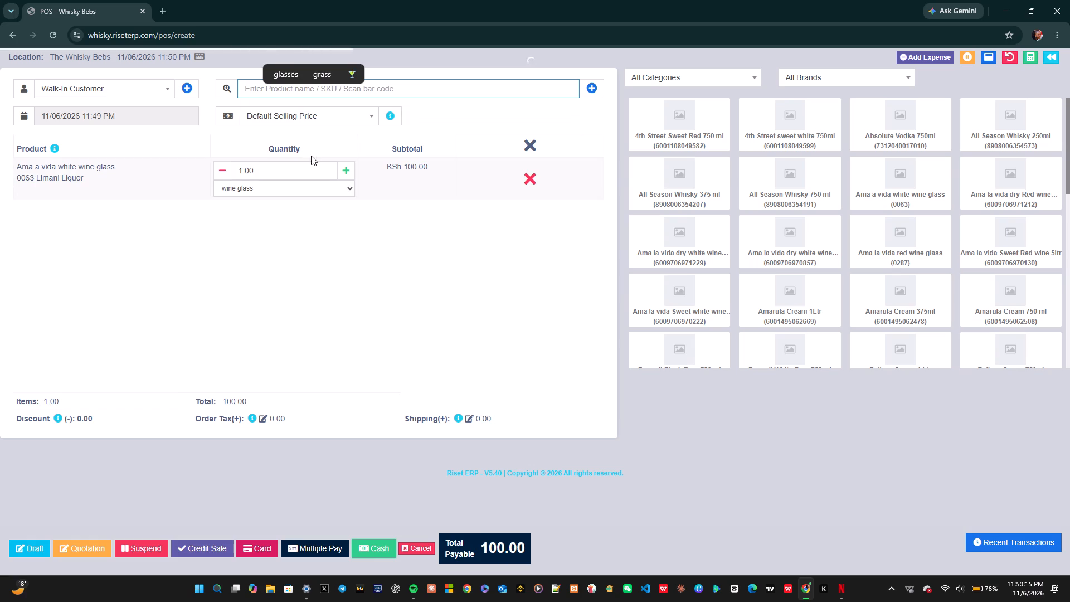
left_click(341, 168)
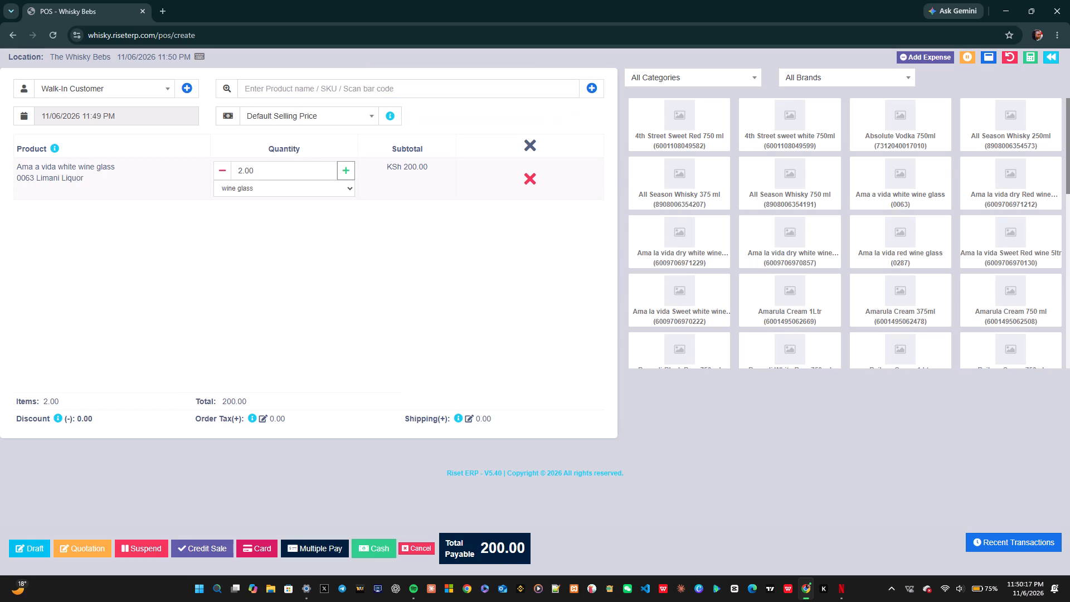
left_click(327, 123)
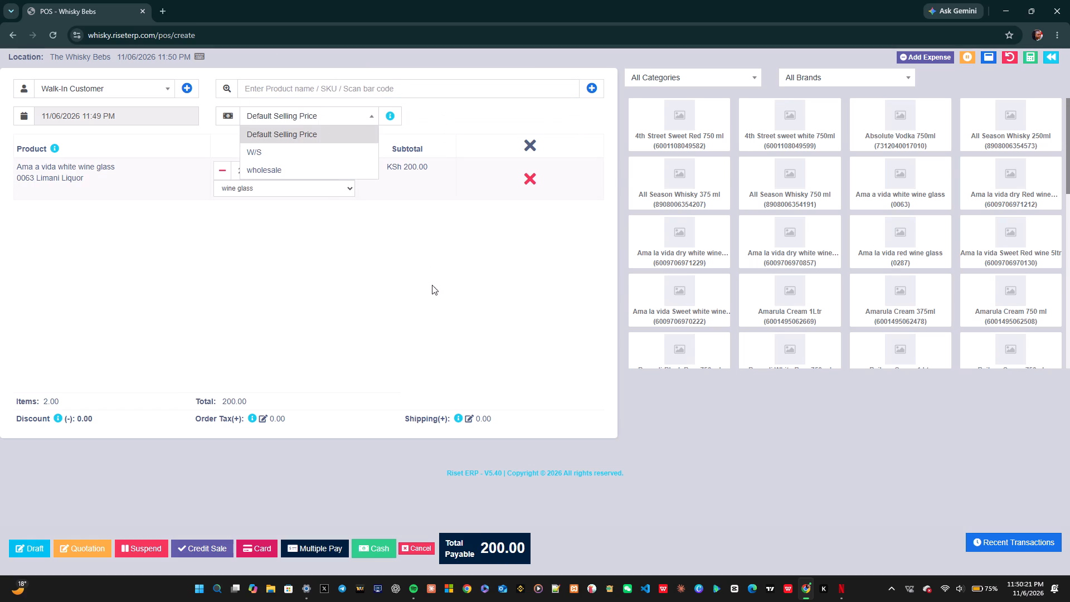
Finalize the wine glass sale as a full cash payment and dismiss the receipt without printing it.
left_click(380, 548)
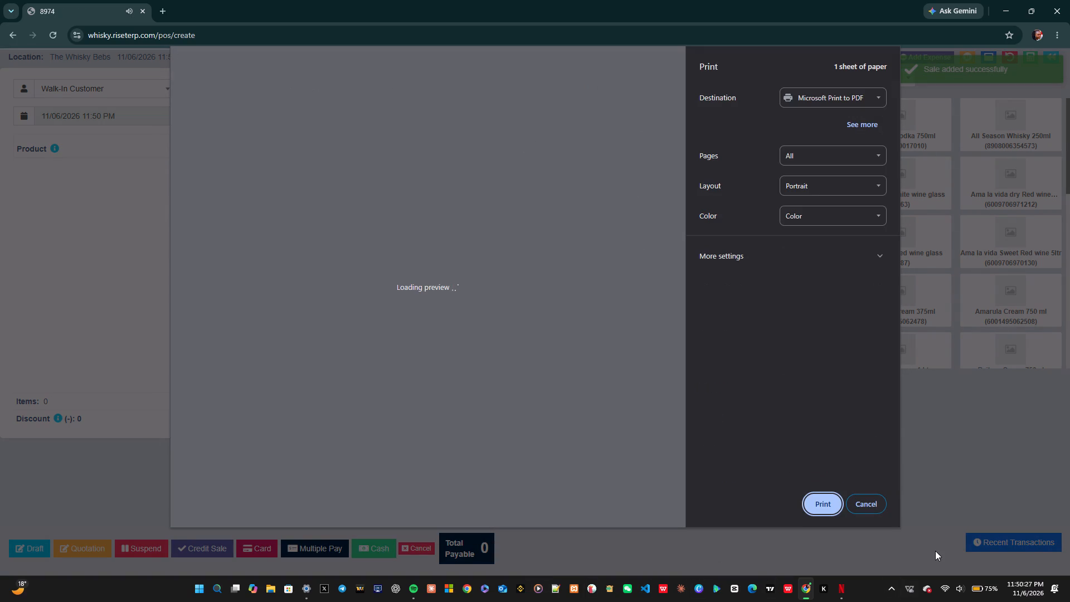
left_click(867, 494)
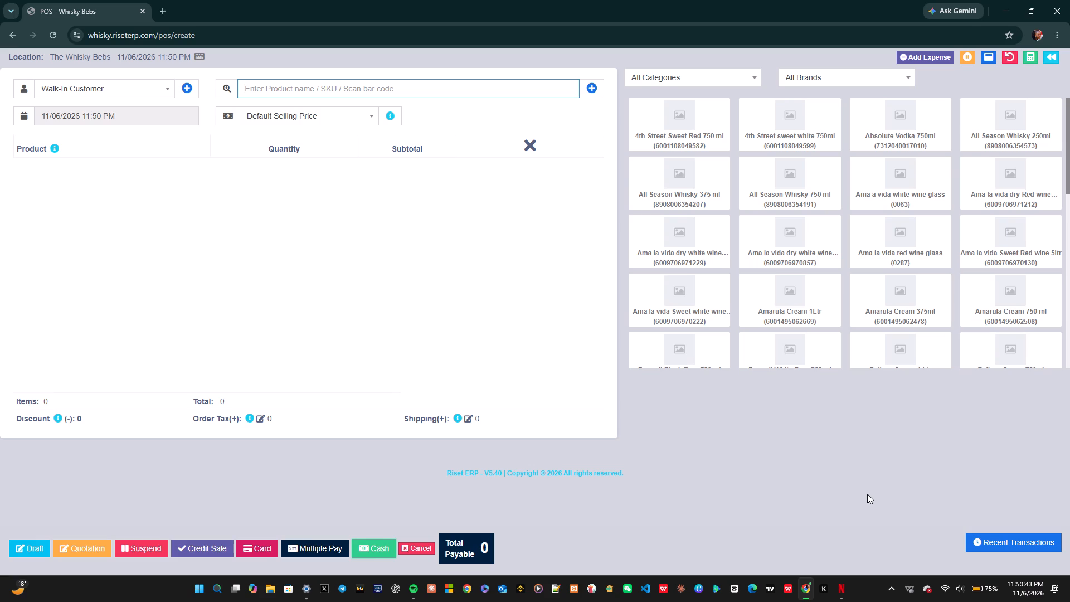
Search for "tusk" and add one Tusker Lite Bottle 330ml to a new walk-in sale.
type("tu")
type("sk")
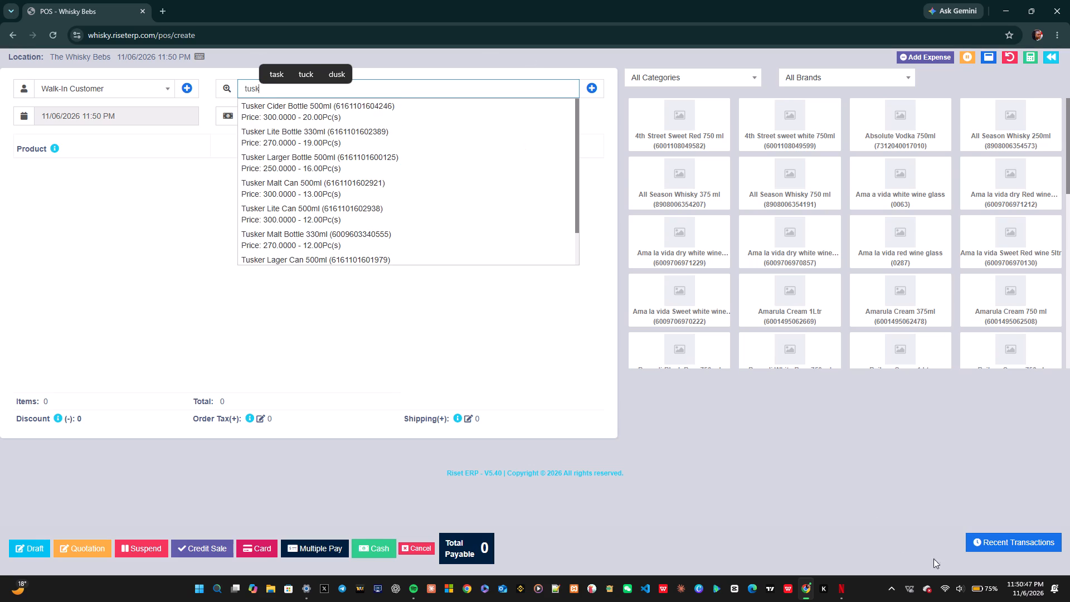
left_click(420, 136)
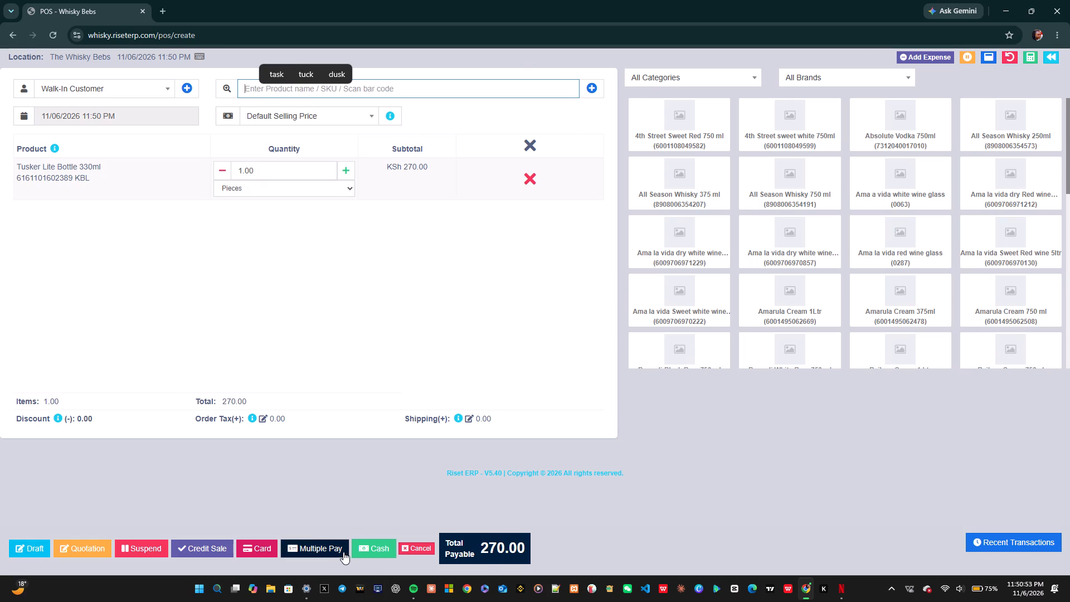
Finalize the full payment of the Tusker Lite sale by Till Number and dismiss the receipt without printing it.
left_click(314, 546)
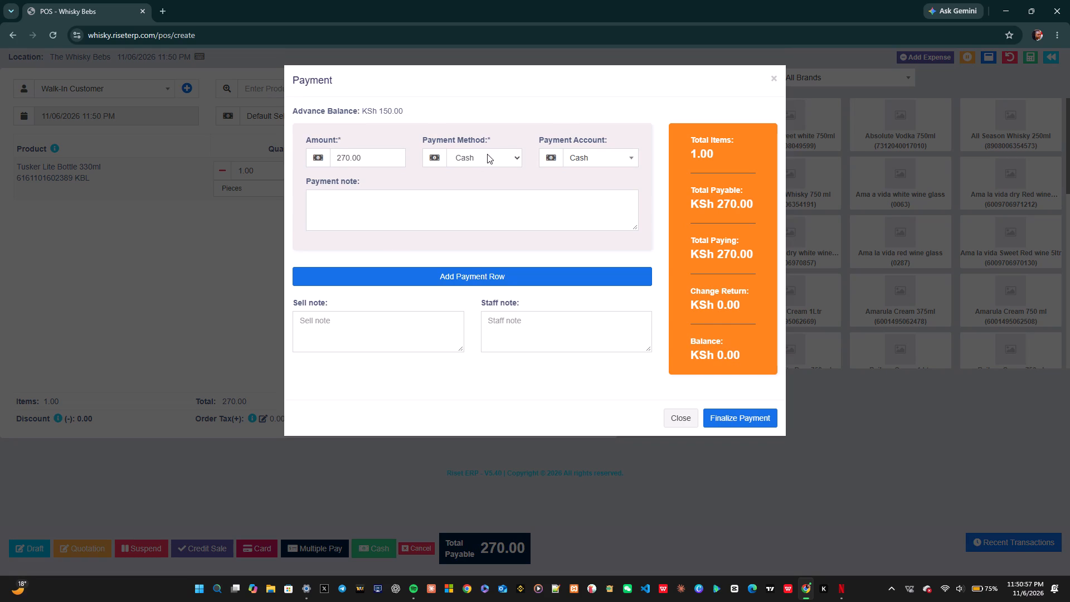
left_click_drag(487, 154, 481, 255)
left_click(483, 268)
left_click(714, 417)
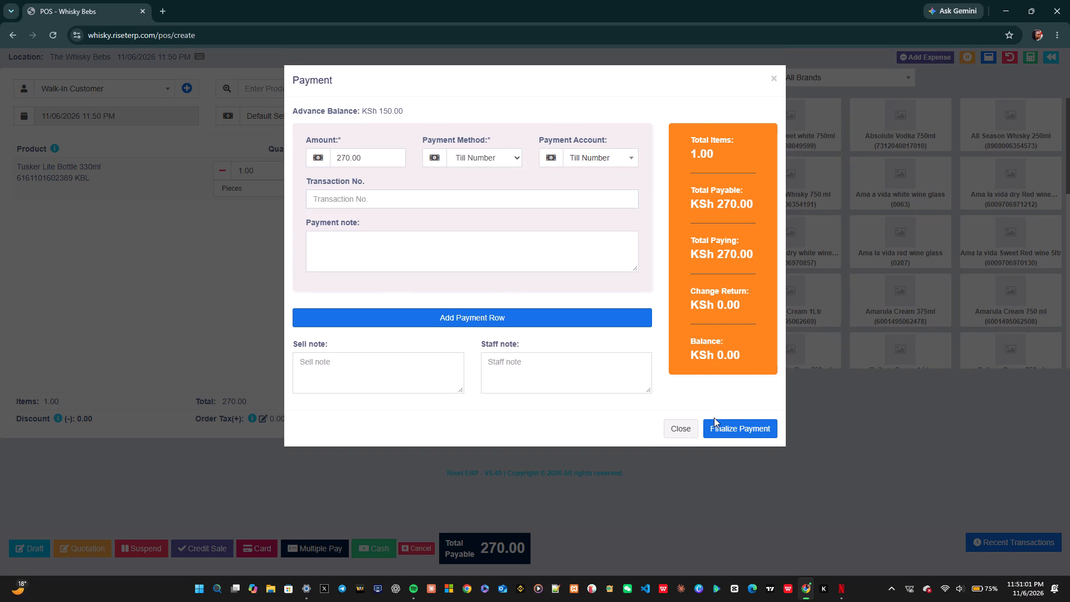
left_click(717, 424)
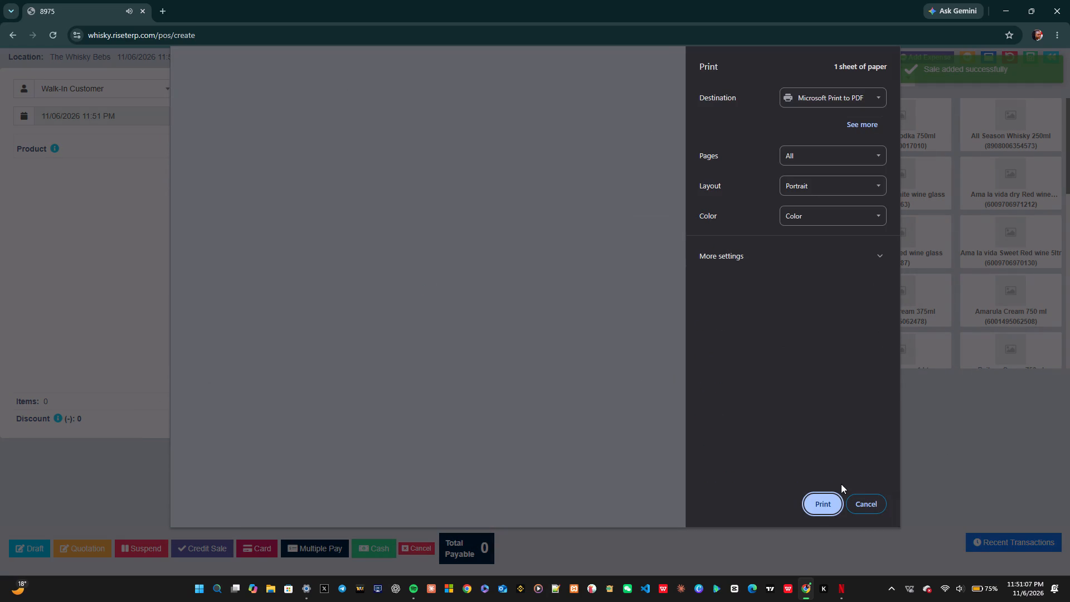
left_click(857, 494)
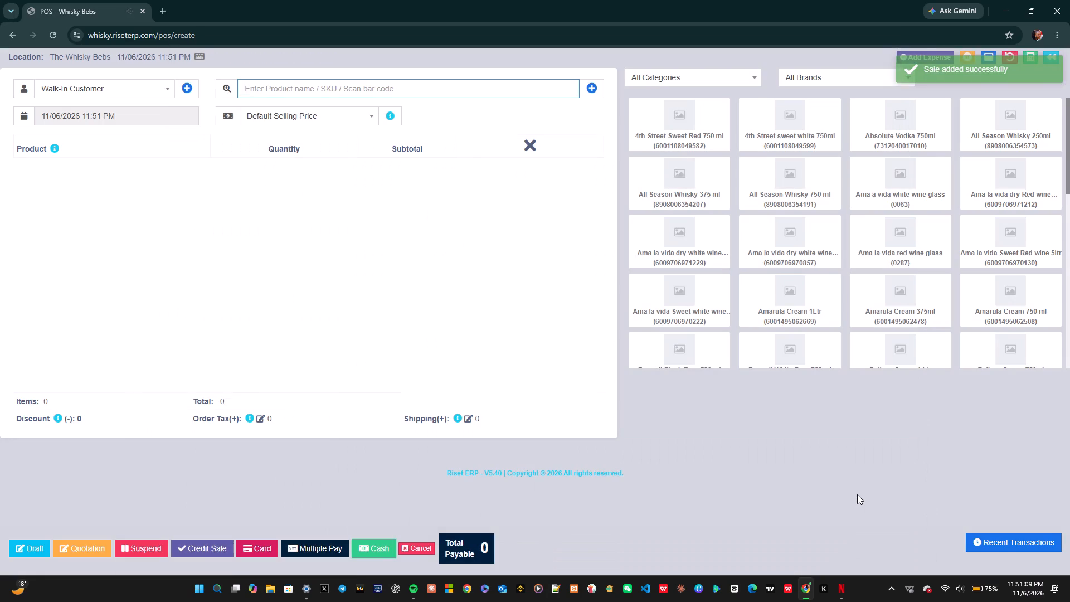
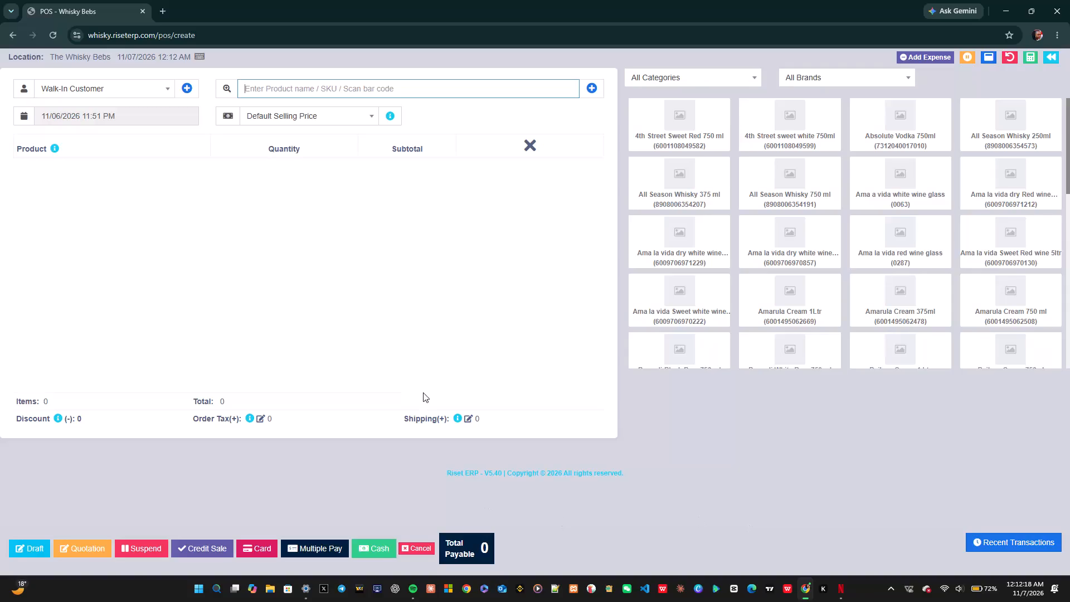
Search the customer list for "kar", clear the search, and look through the customers for the new sale's buyer.
left_click(115, 82)
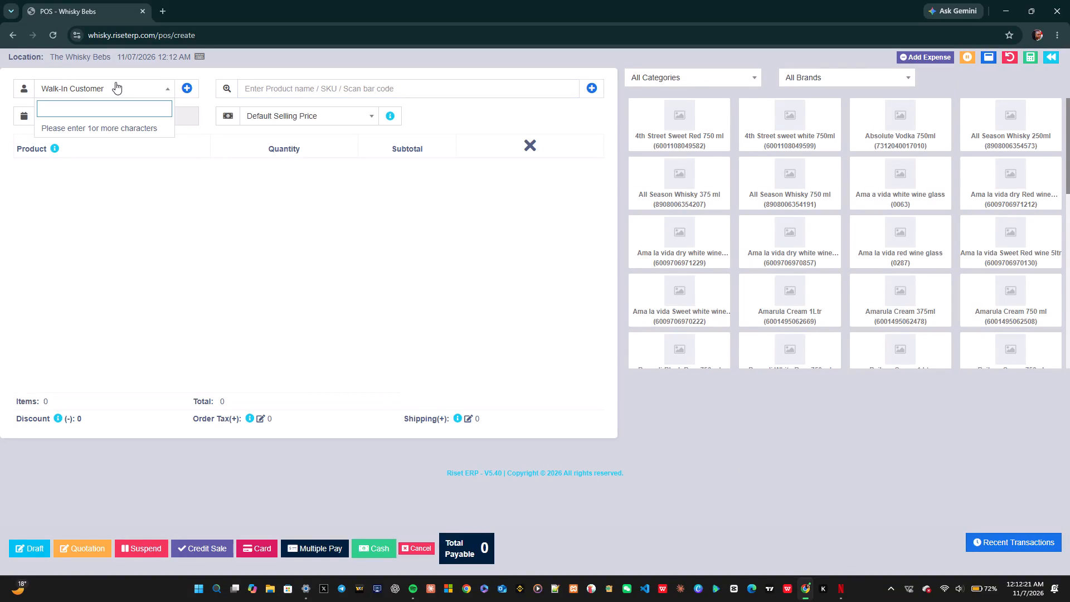
key("k")
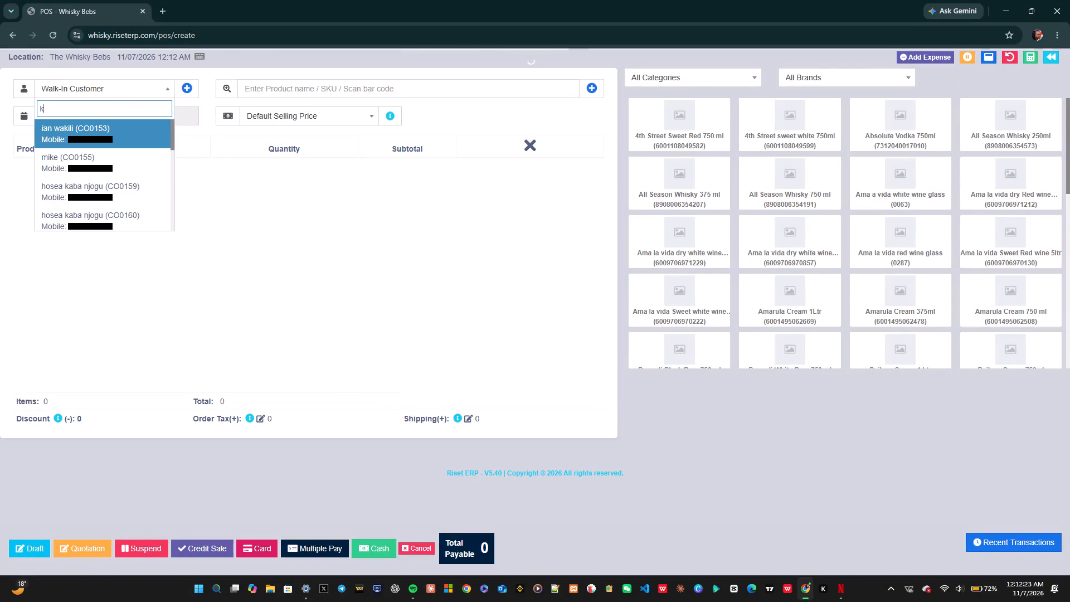
key("a")
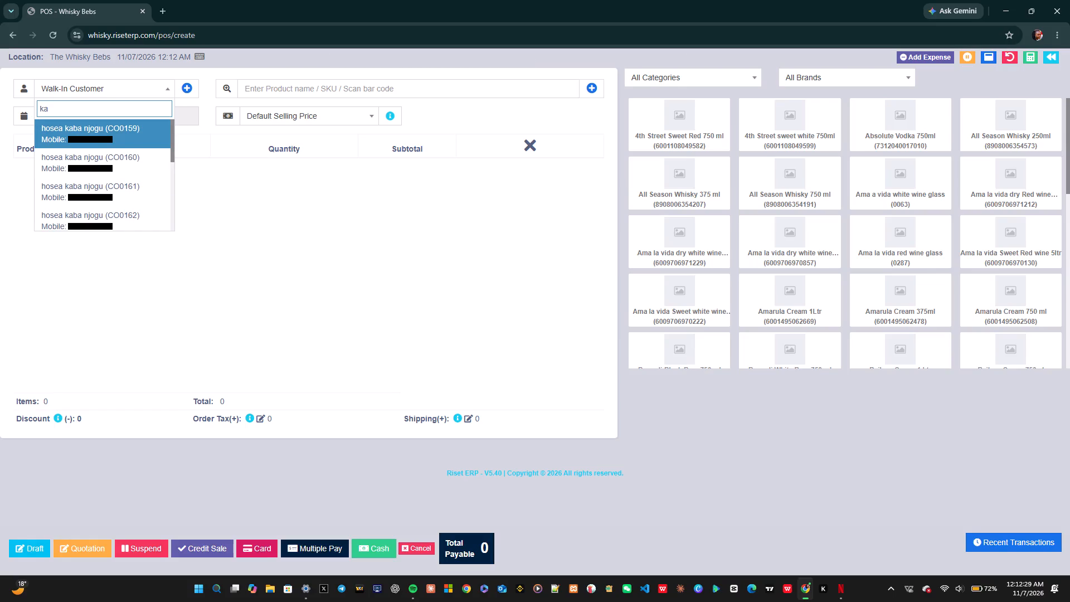
key("r")
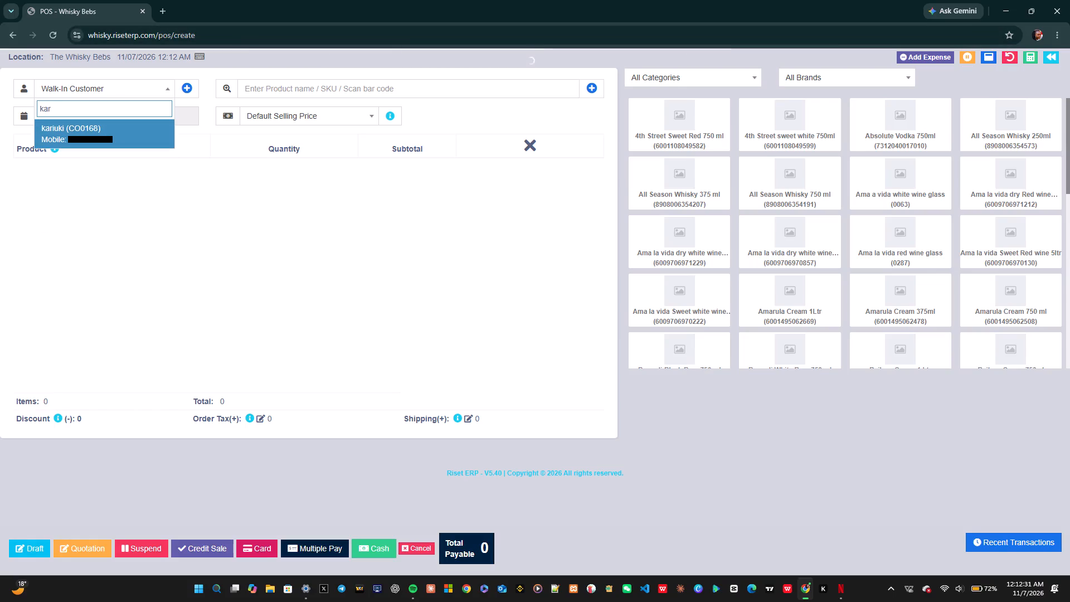
key("BackSpace")
key("BackSpace")
key("BackSpace")
key("BackSpace")
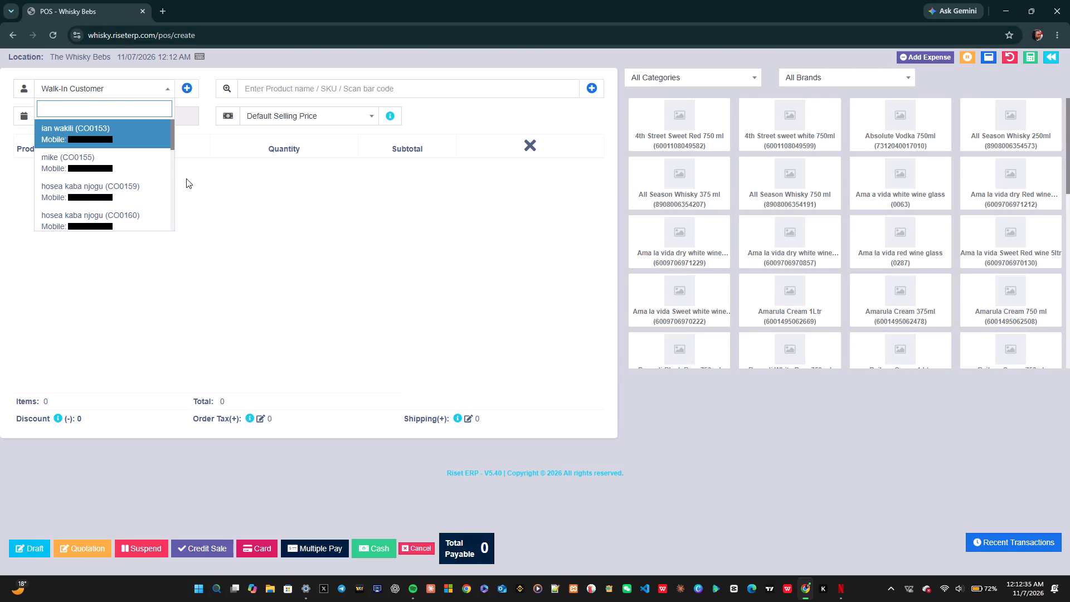
left_click_drag(172, 144, 172, 172)
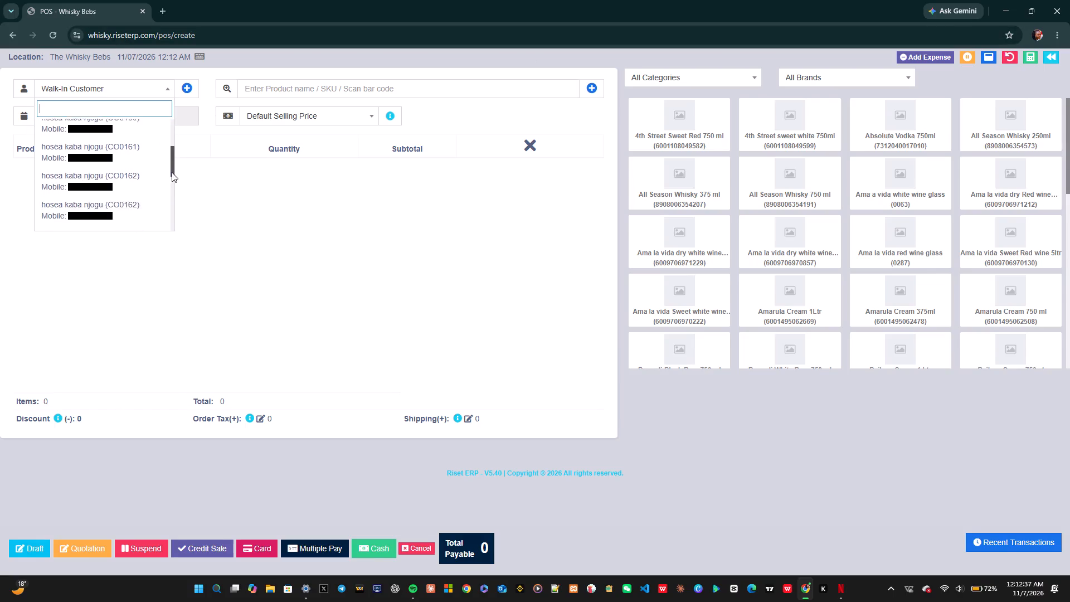
left_click_drag(172, 172, 175, 213)
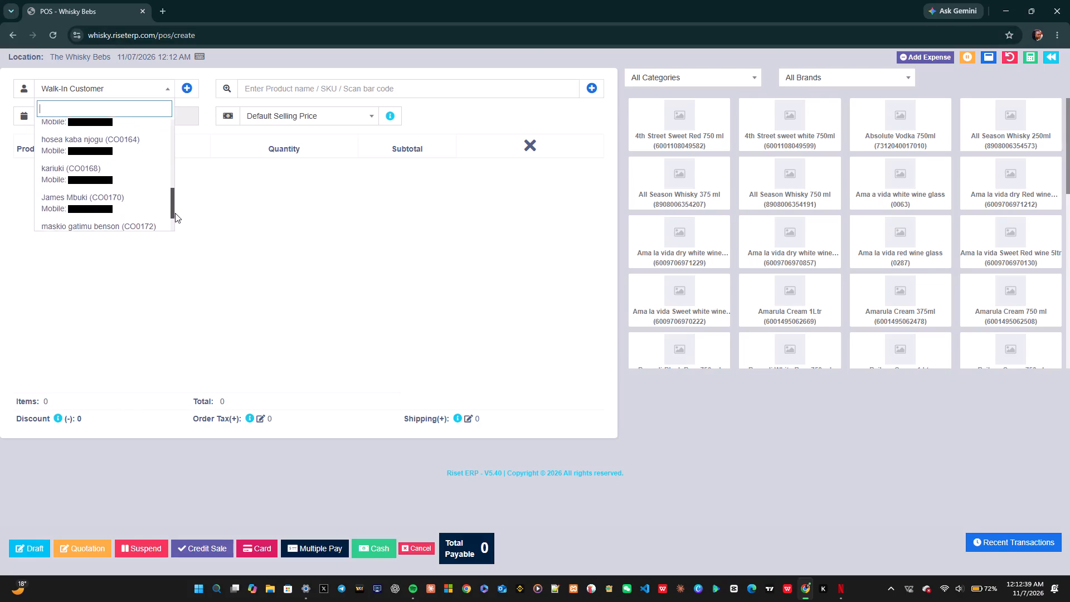
left_click_drag(175, 213, 177, 265)
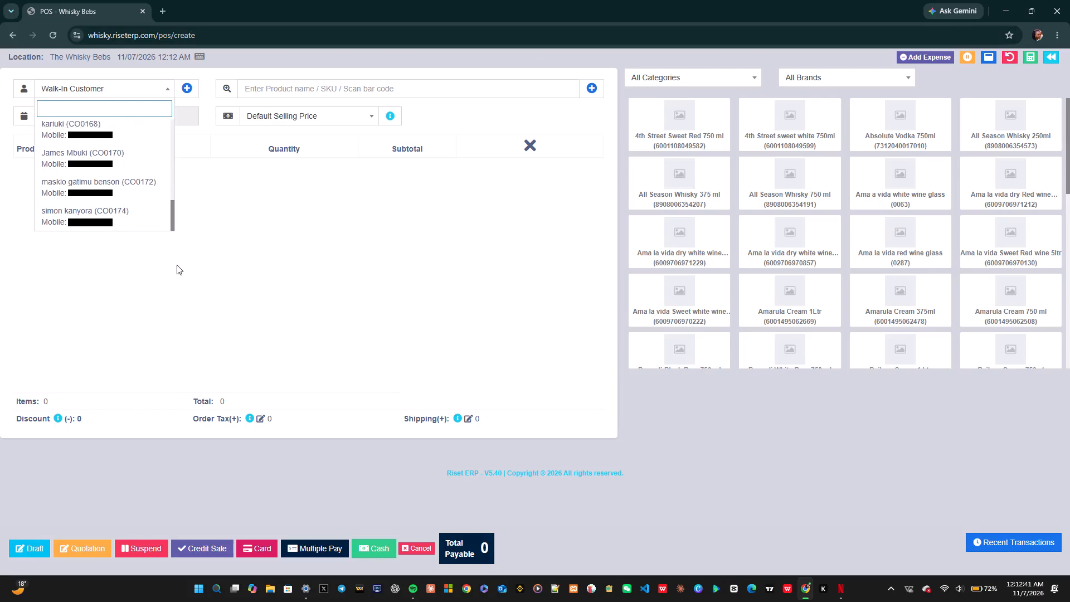
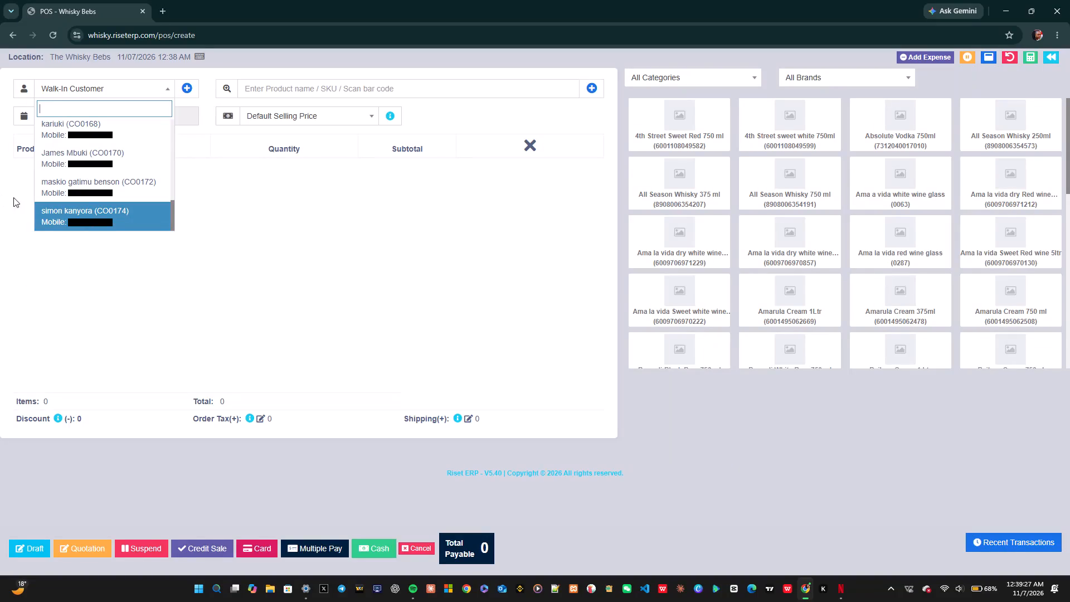
Go back to the All sales list and filter its date range to Today, 11/07/2026.
left_click(15, 28)
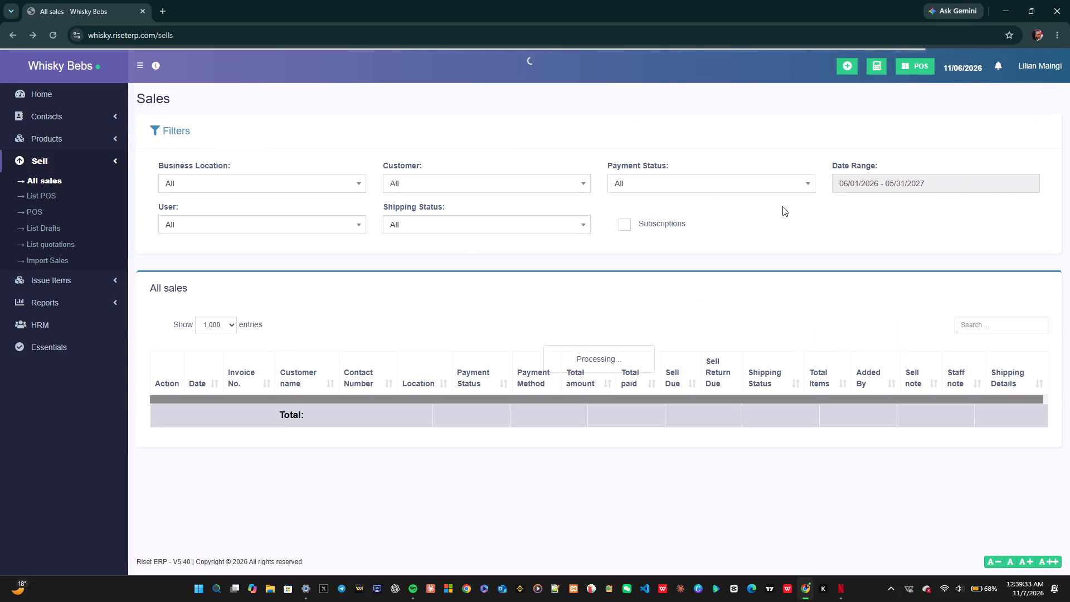
left_click(868, 179)
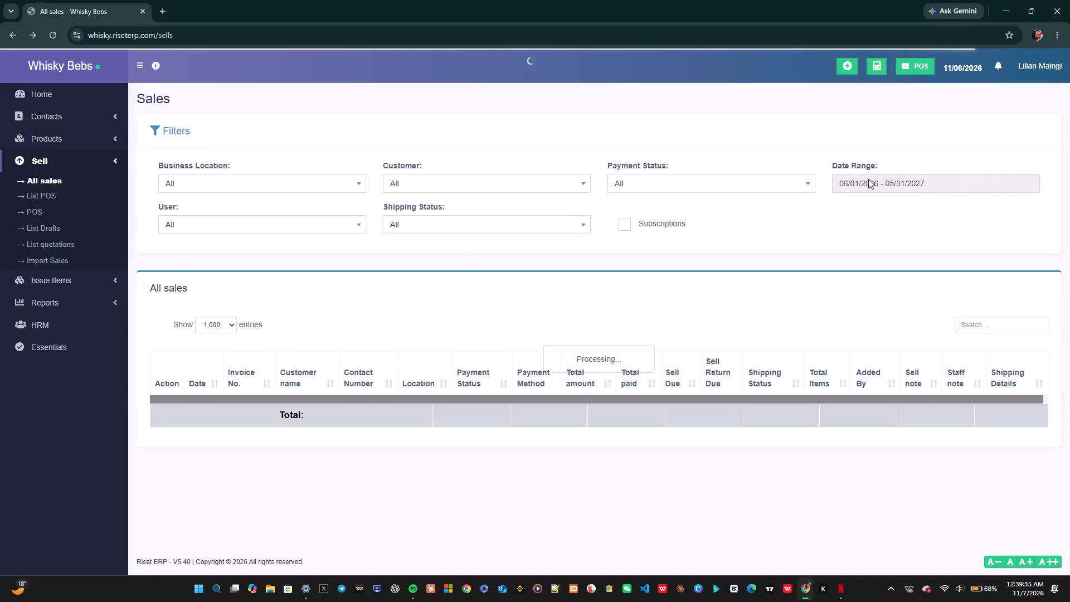
left_click(868, 179)
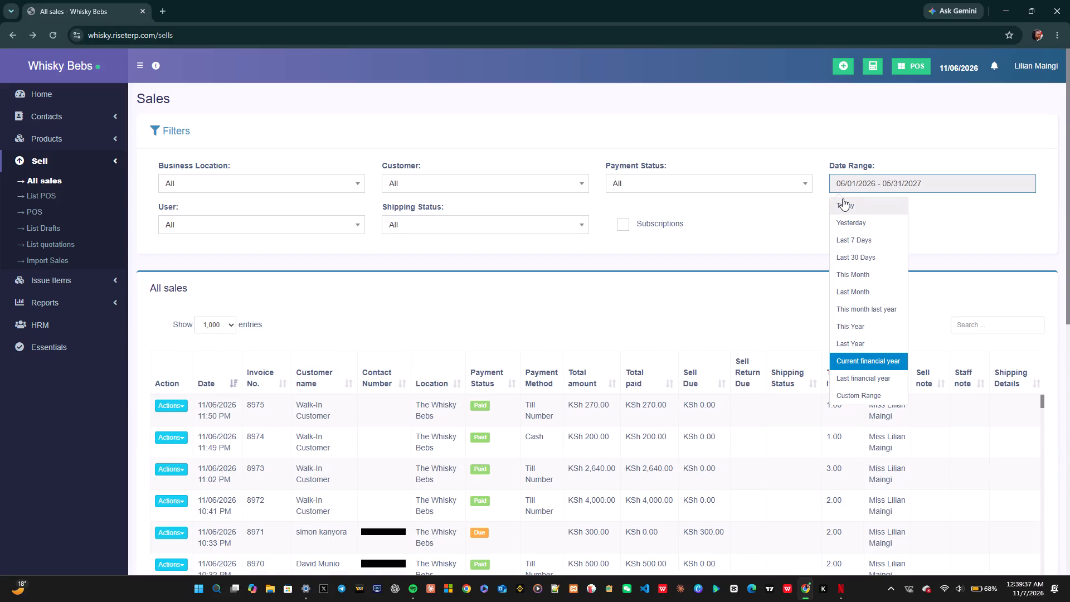
left_click(843, 199)
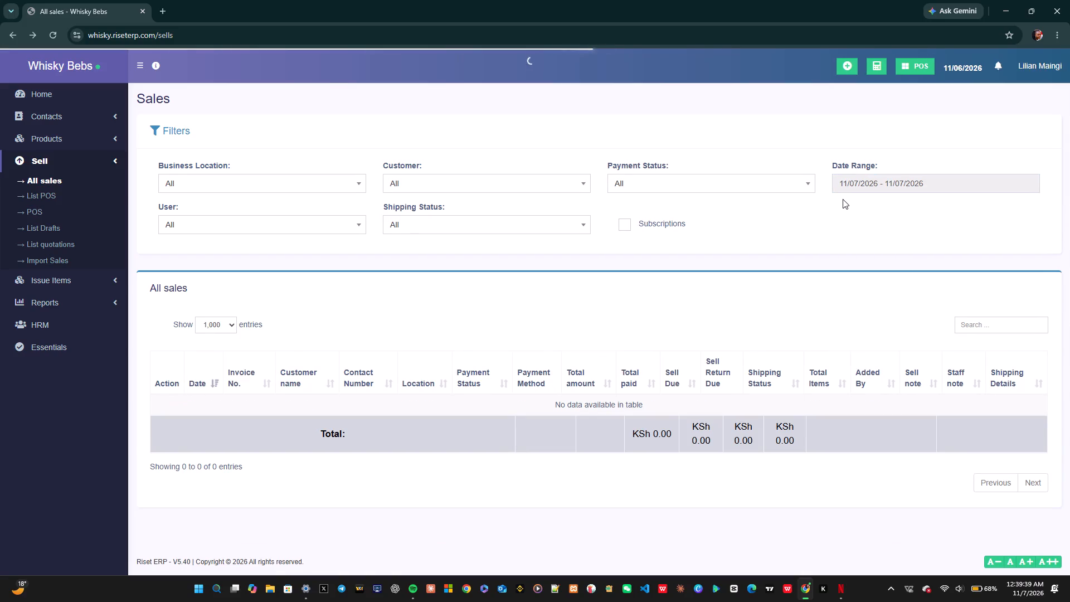
Change the sales list's date range filter to Yesterday, 11/06/2026.
left_click(892, 184)
left_click(863, 226)
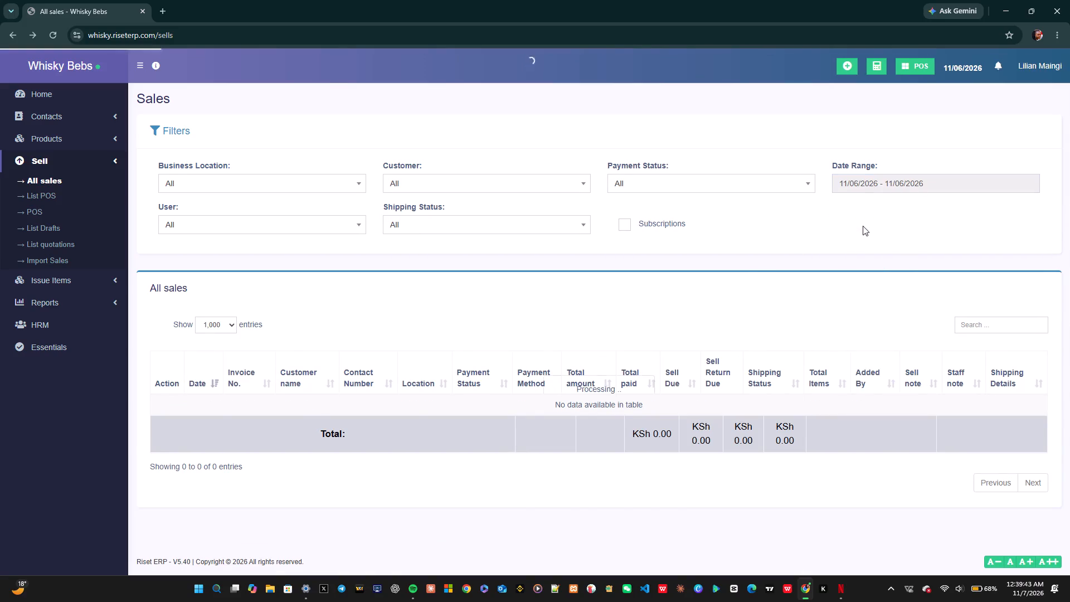
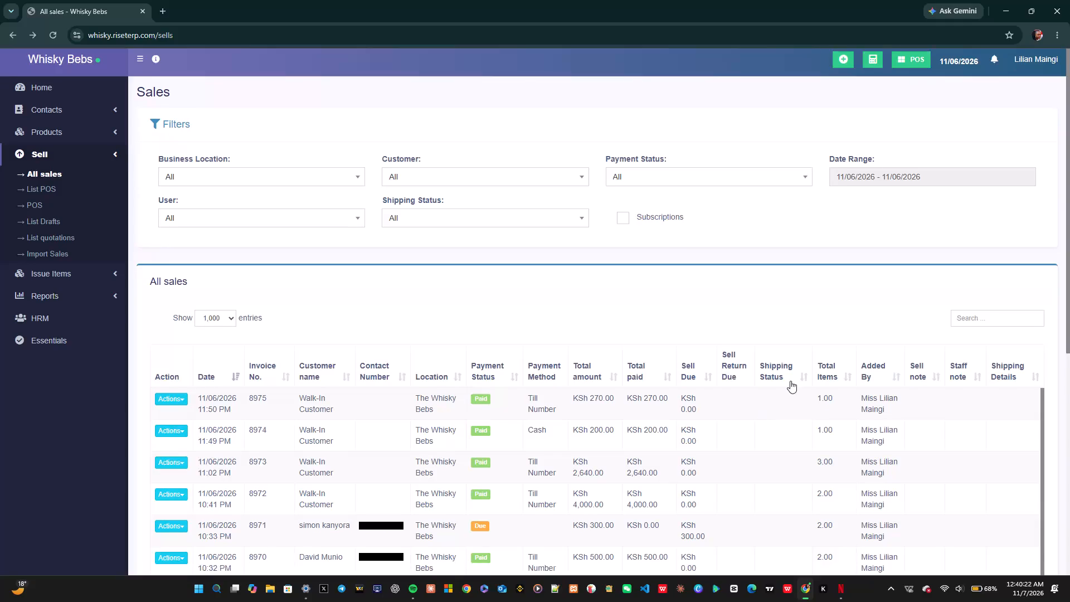
Review yesterday's sales entries in the All sales list down to the totals row.
scroll(790, 381, "down", 1)
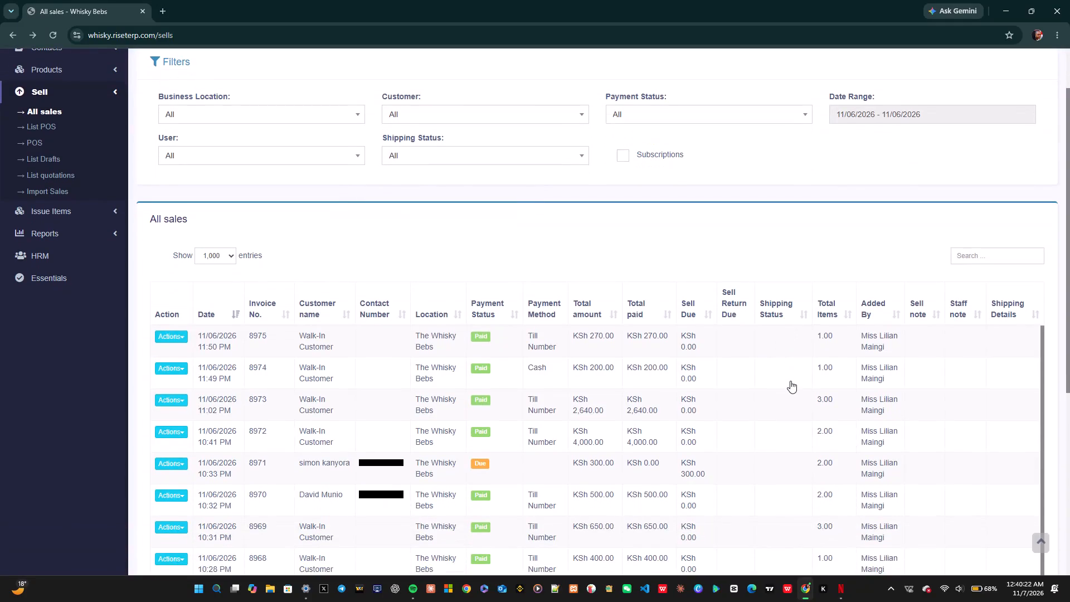
scroll(790, 381, "down", 7)
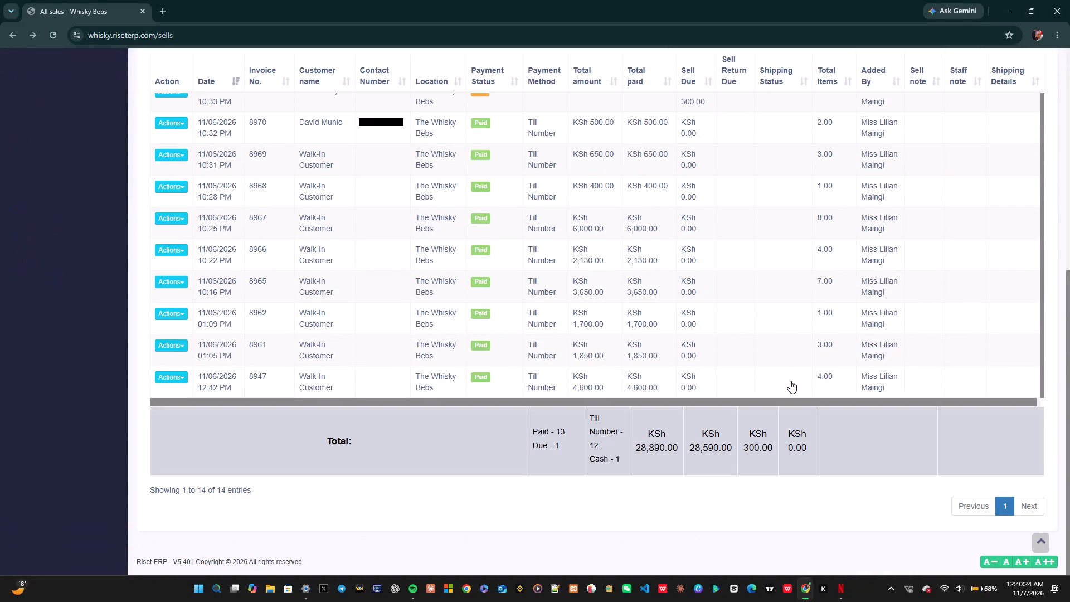
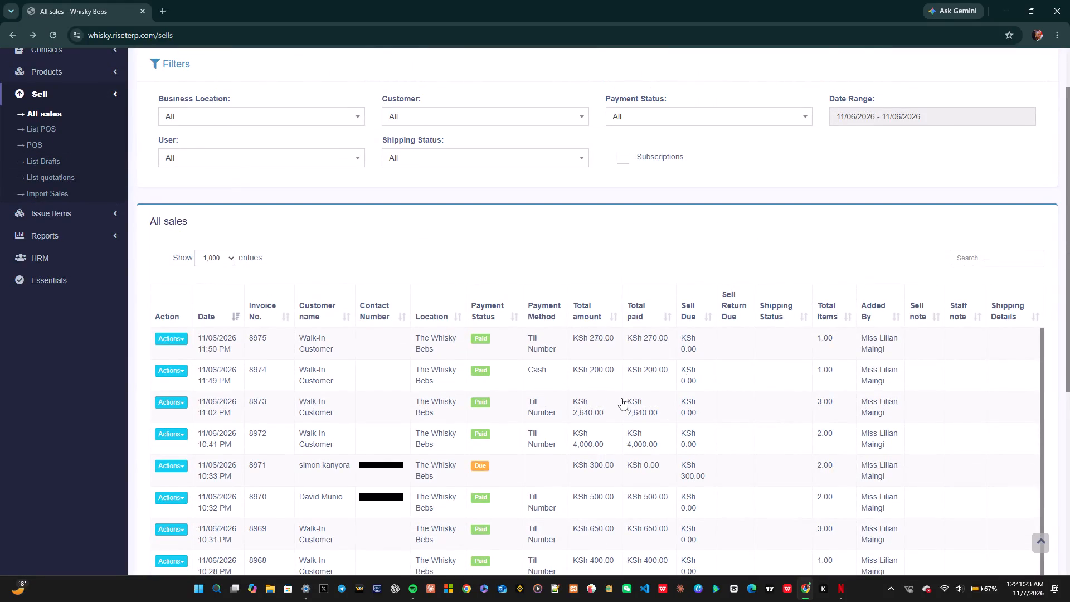
Check the 11/06/2026 entries in the All sales list again, down to the totals row.
scroll(621, 398, "down", 3)
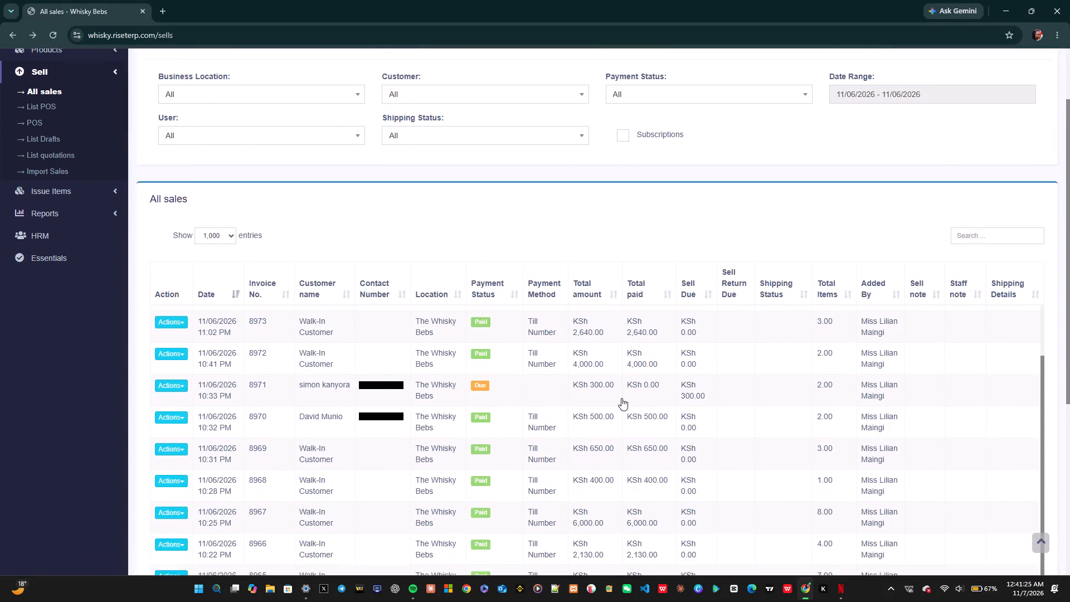
scroll(621, 398, "down", 6)
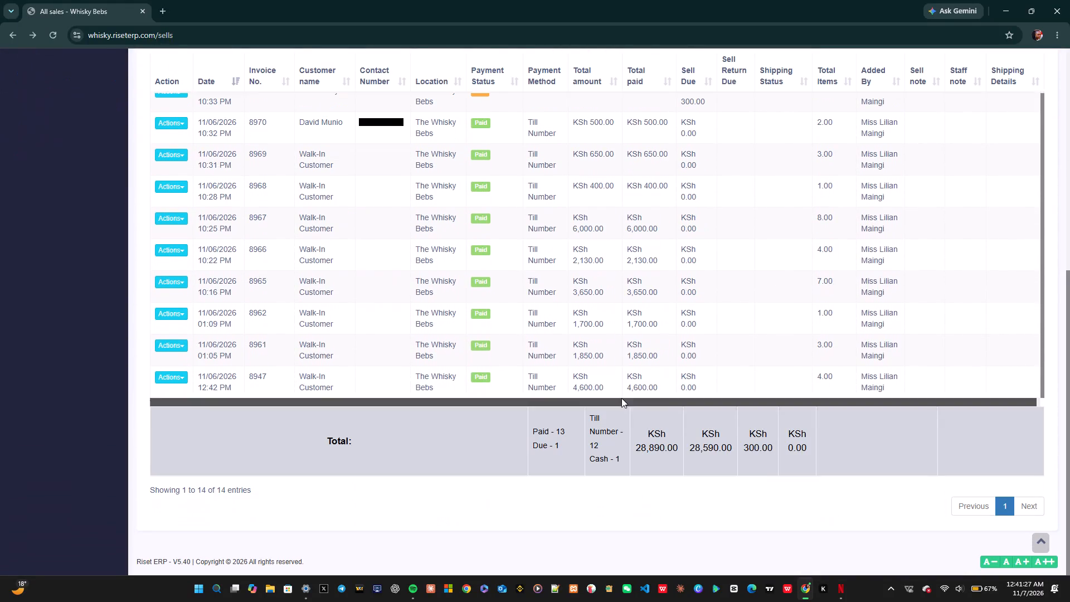
scroll(609, 376, "left", 2)
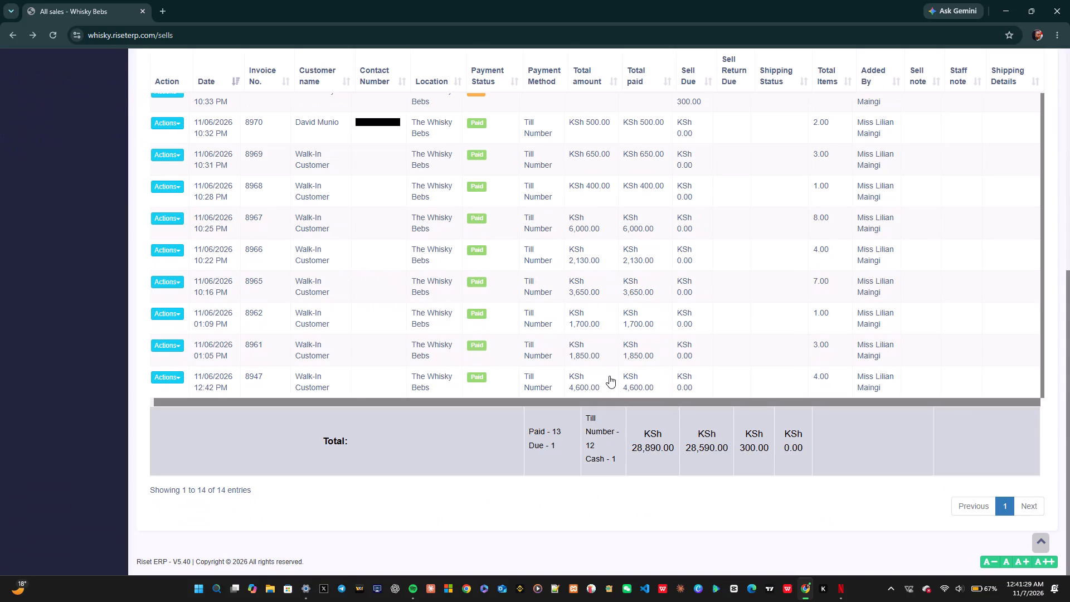